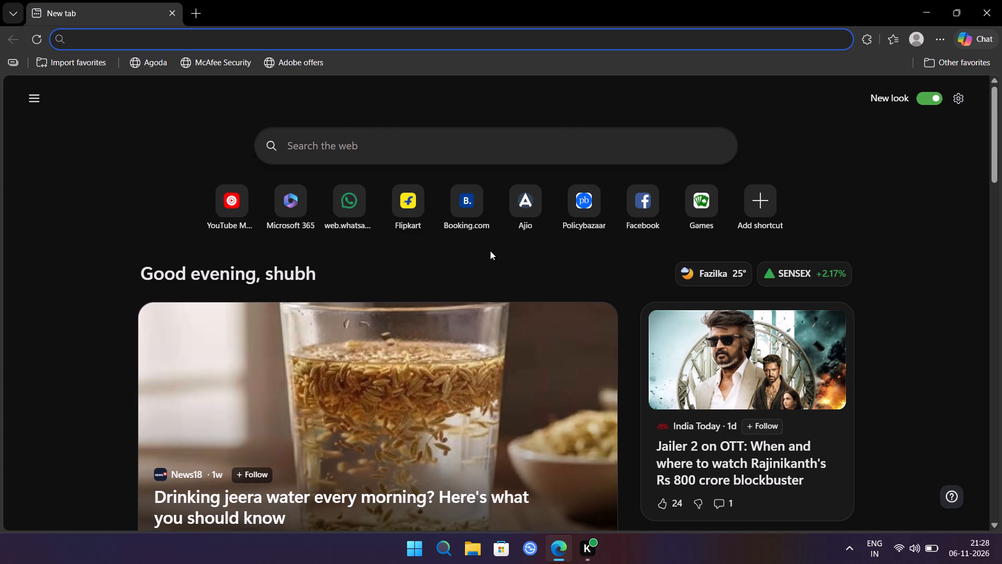
Open Canva through a web search and open the recent Mastering DaVinci Resolve presentation.
{"action": "left_click", "coordinate": [412, 133]}
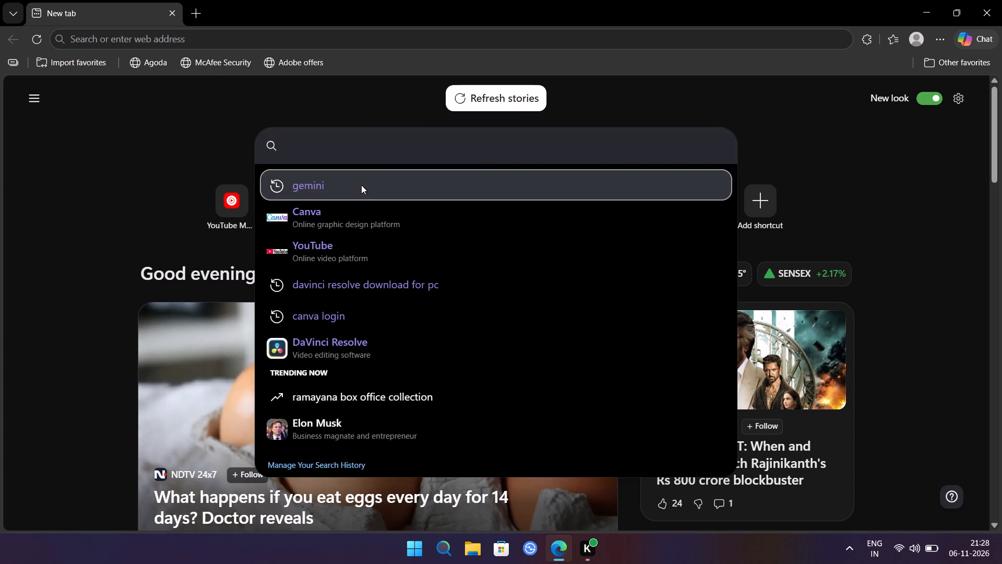
{"action": "left_click", "coordinate": [349, 219]}
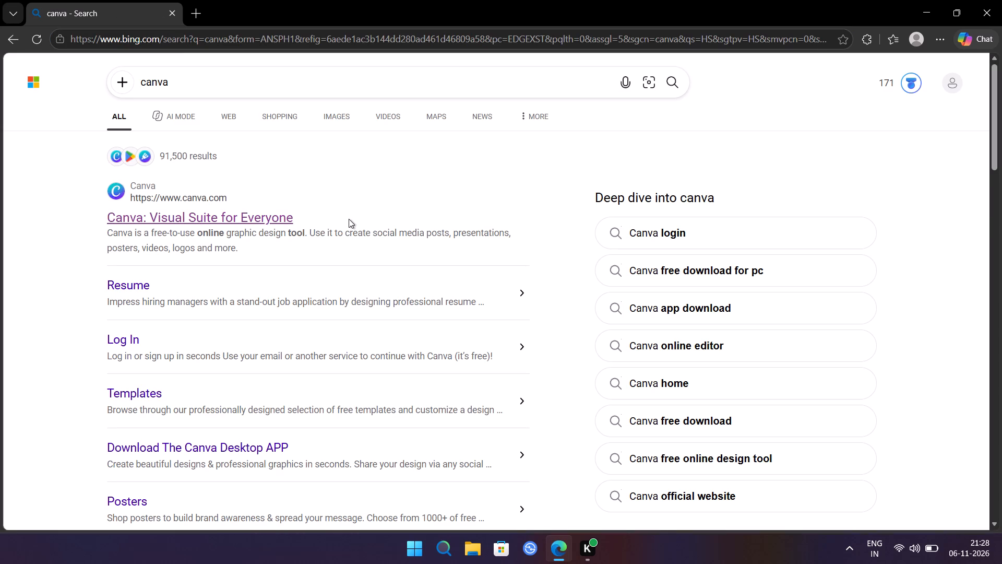
{"action": "left_click", "coordinate": [233, 220]}
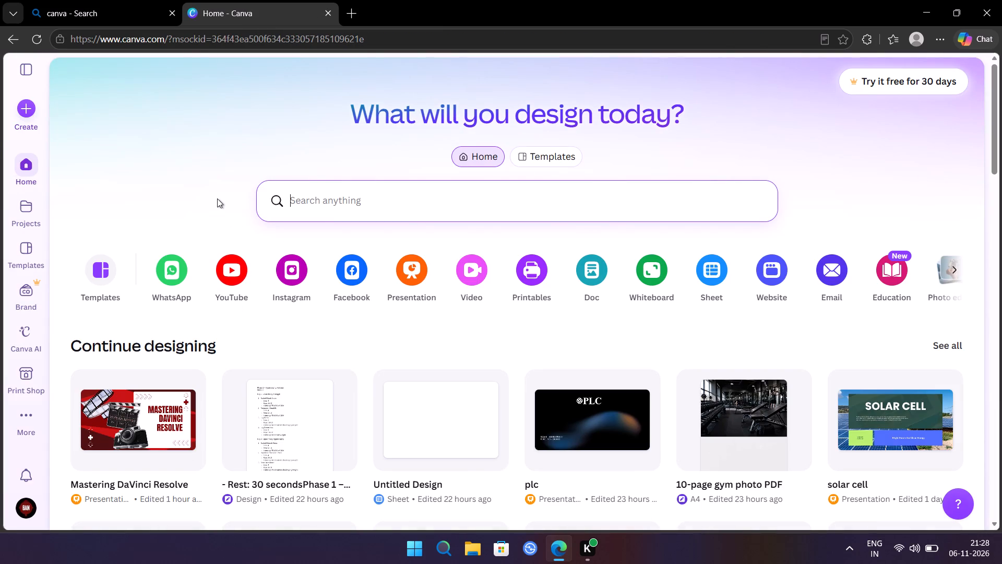
{"action": "left_click", "coordinate": [140, 426]}
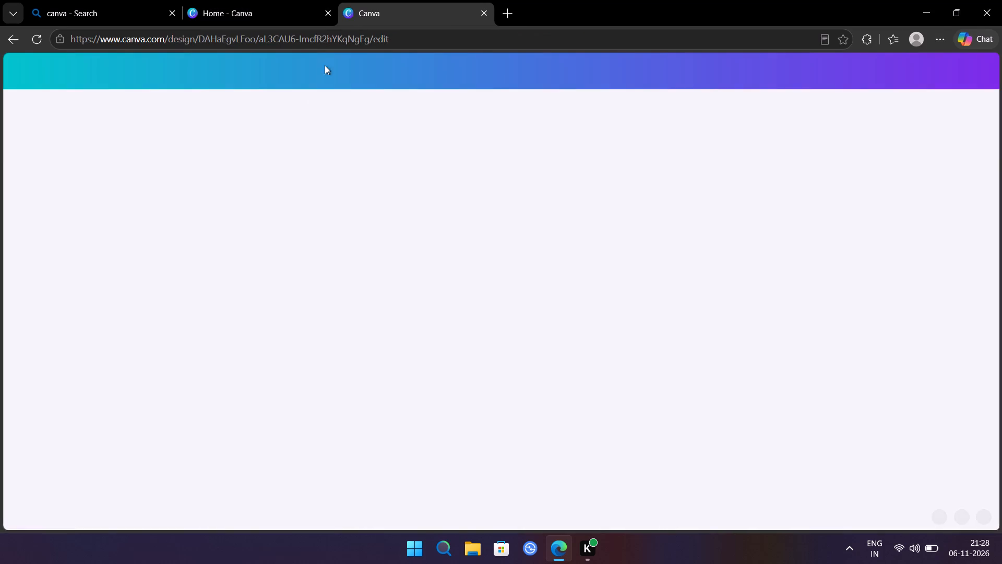
{"action": "left_click", "coordinate": [498, 10]}
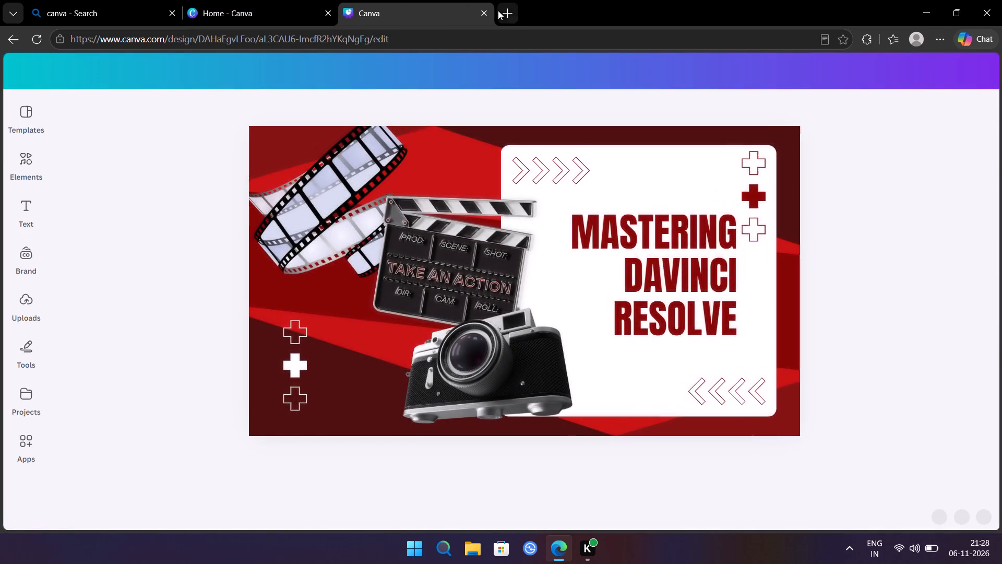
{"action": "left_click", "coordinate": [374, 157]}
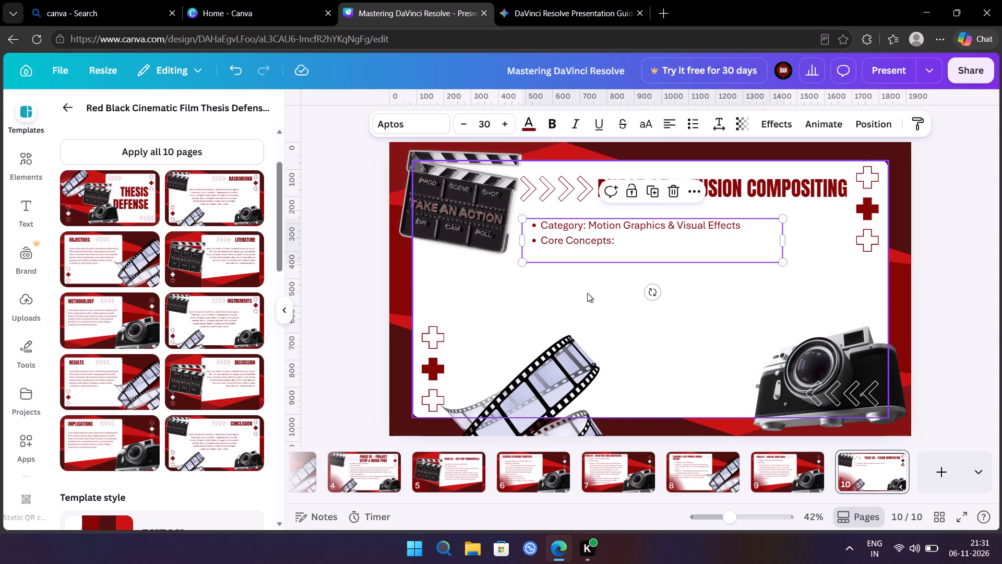
{"action": "left_click", "coordinate": [587, 294]}
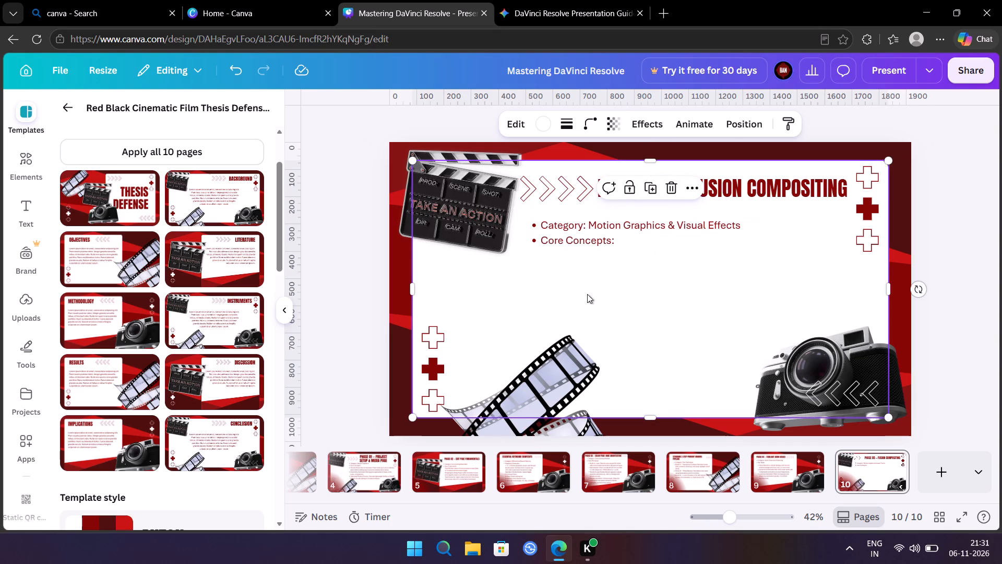
Paste the MediaIn & MediaOut, Merge Nodes and Spline Editor points on page 10, narrow their text box and place it beneath Core Concepts.
{"action": "key", "text": "ctrl+v"}
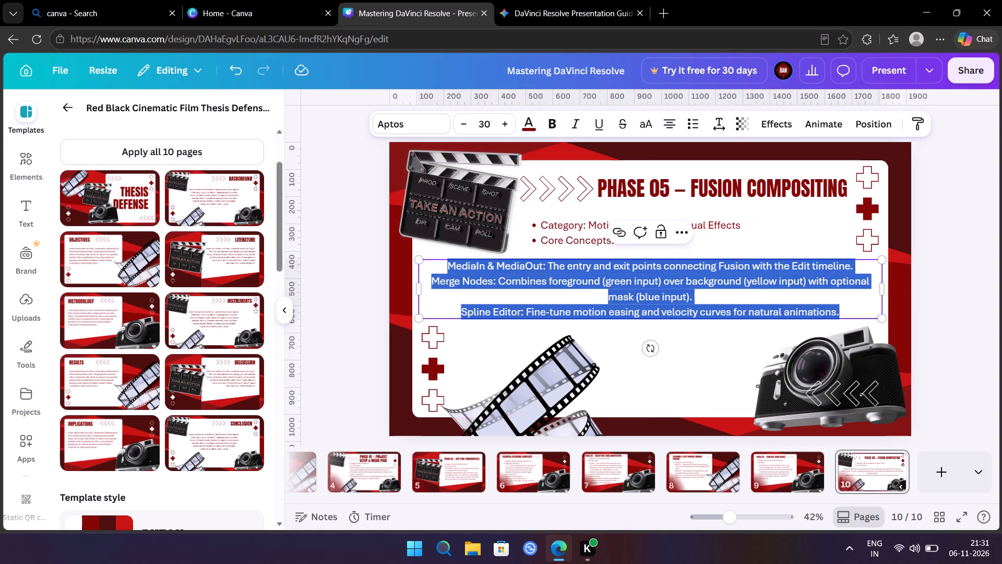
{"action": "left_click_drag", "start_coordinate": [882, 284], "coordinate": [779, 292]}
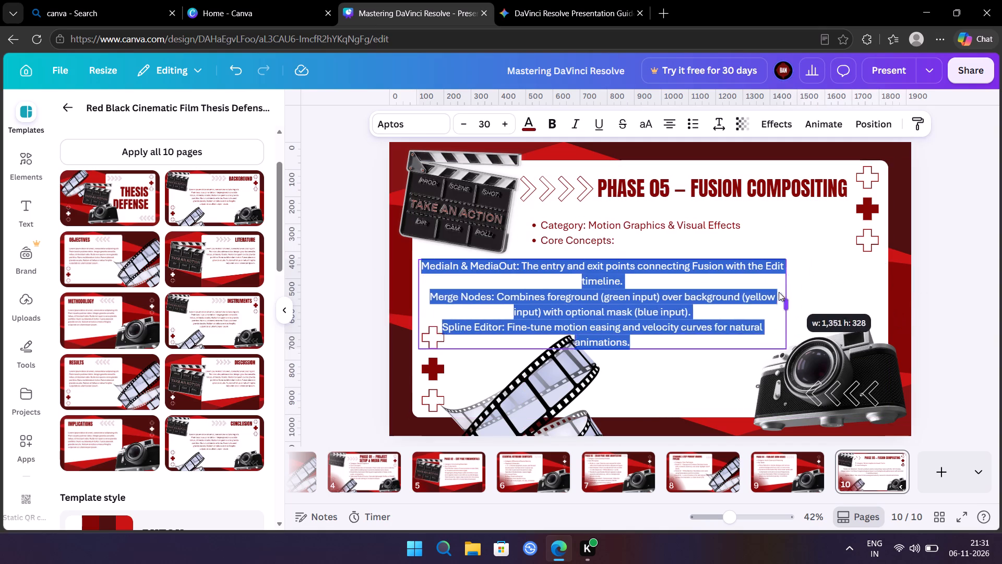
{"action": "left_click_drag", "start_coordinate": [779, 292], "coordinate": [728, 297]}
{"action": "left_click_drag", "start_coordinate": [667, 259], "coordinate": [708, 250]}
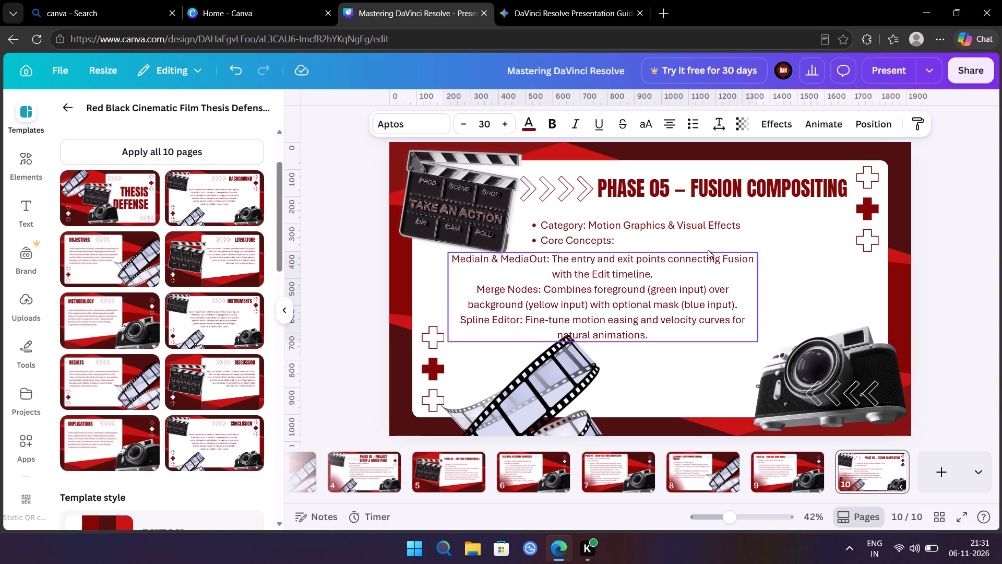
{"action": "left_click_drag", "start_coordinate": [708, 250], "coordinate": [779, 250]}
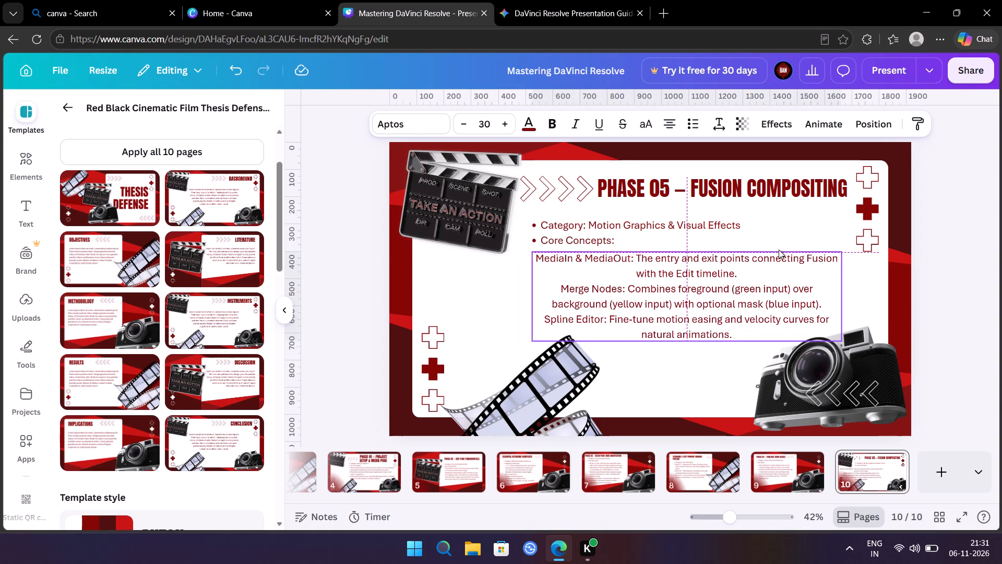
{"action": "left_click_drag", "start_coordinate": [779, 250], "coordinate": [789, 250]}
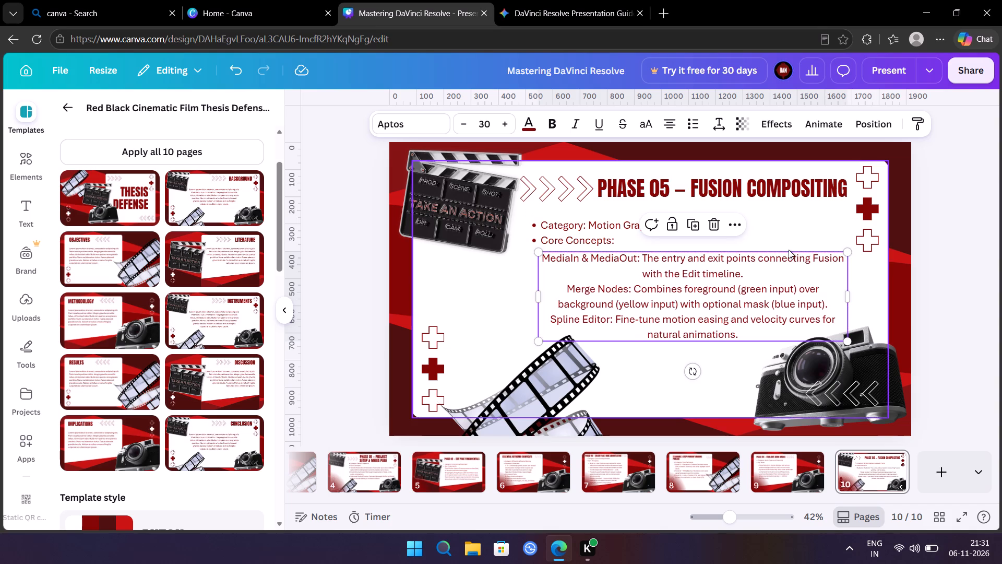
Left-align the MediaIn & MediaOut, Merge Nodes and Spline Editor points and format them as a bulleted list.
{"action": "left_click", "coordinate": [666, 121]}
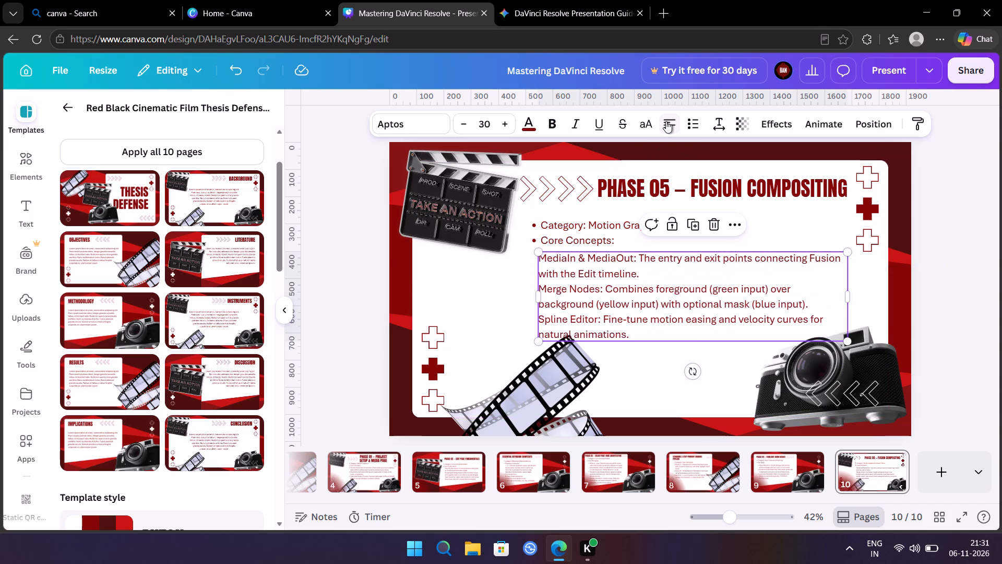
{"action": "left_click", "coordinate": [691, 123]}
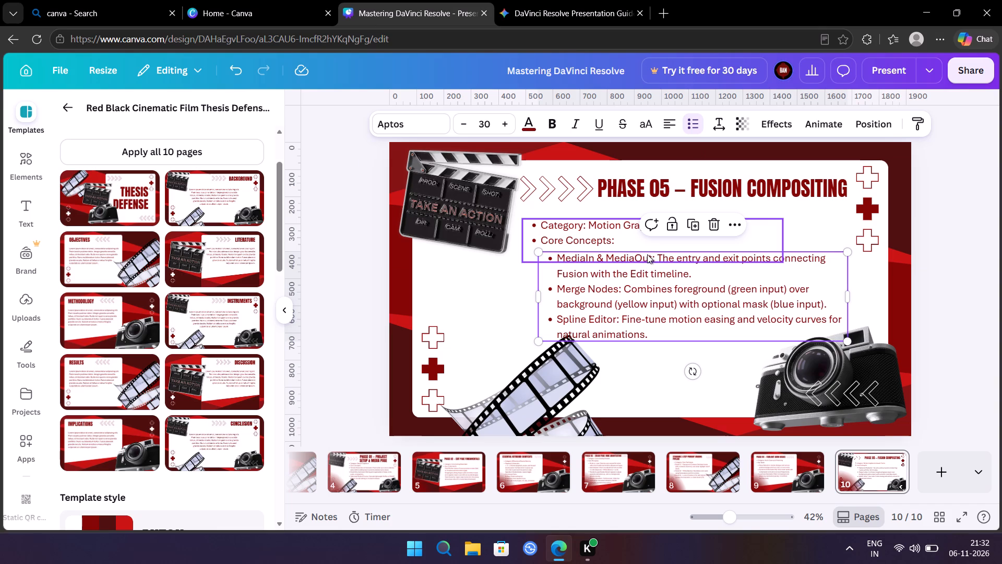
{"action": "left_click", "coordinate": [651, 276]}
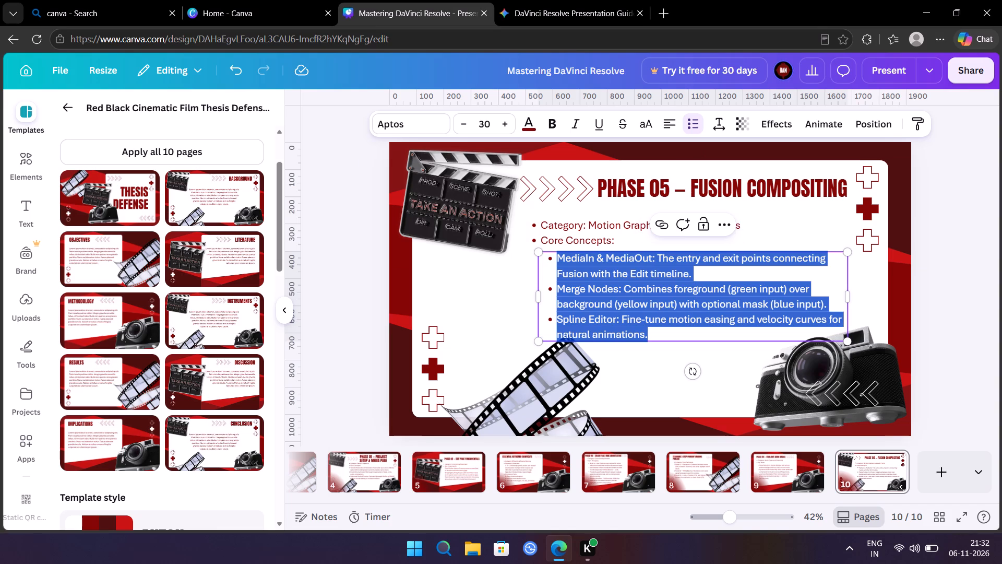
{"action": "left_click", "coordinate": [599, 251]}
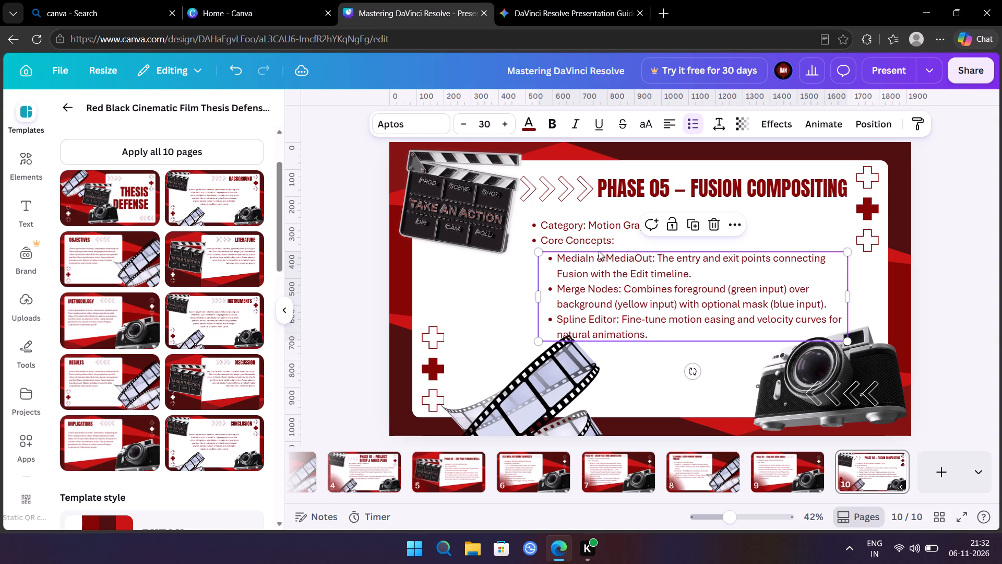
Move the filmstrip image on page 10 slightly down so it clears the Spline Editor text.
{"action": "left_click_drag", "start_coordinate": [530, 419], "coordinate": [530, 420]}
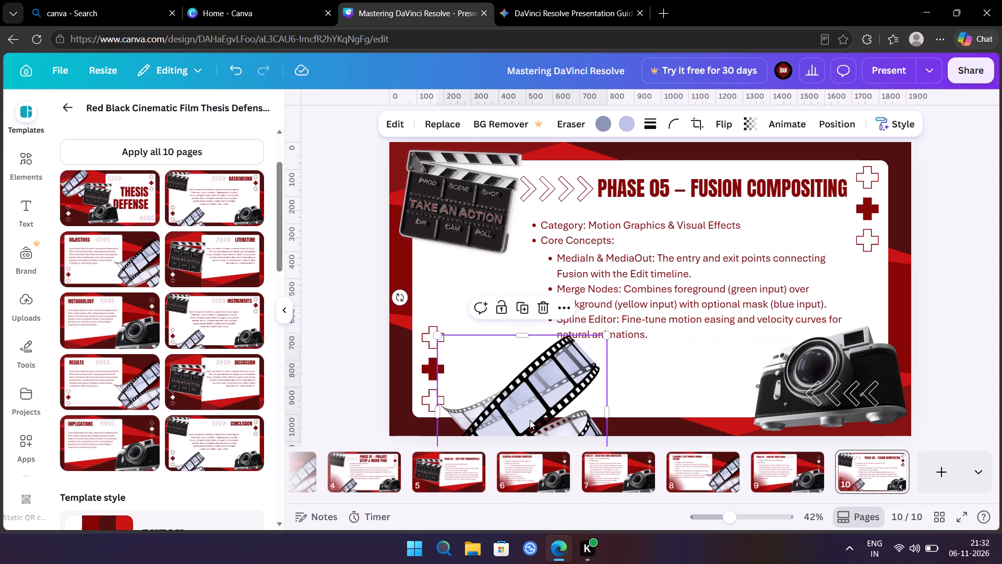
{"action": "left_click_drag", "start_coordinate": [530, 420], "coordinate": [529, 431]}
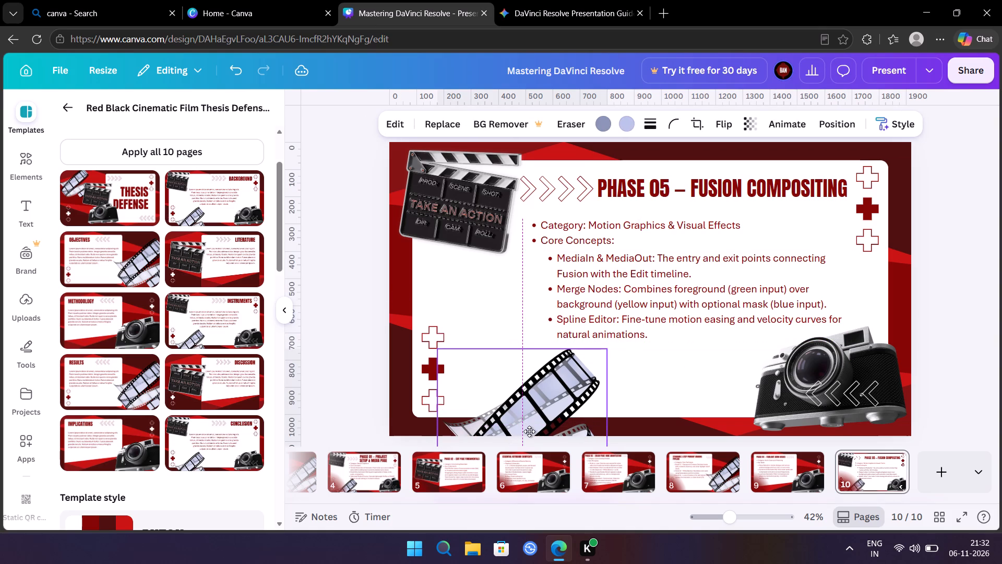
{"action": "left_click_drag", "start_coordinate": [529, 431], "coordinate": [529, 428]}
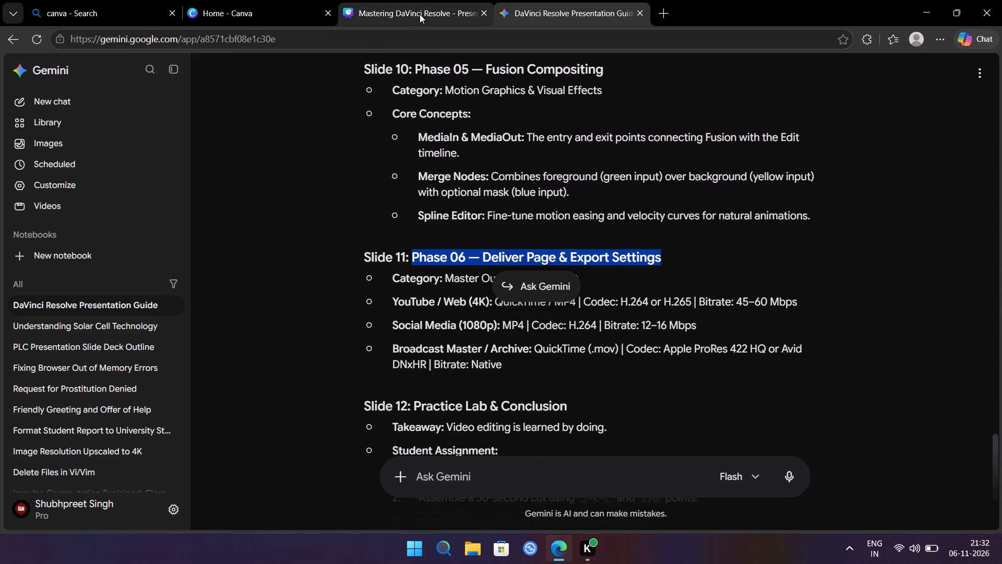
{"action": "left_click", "coordinate": [420, 13]}
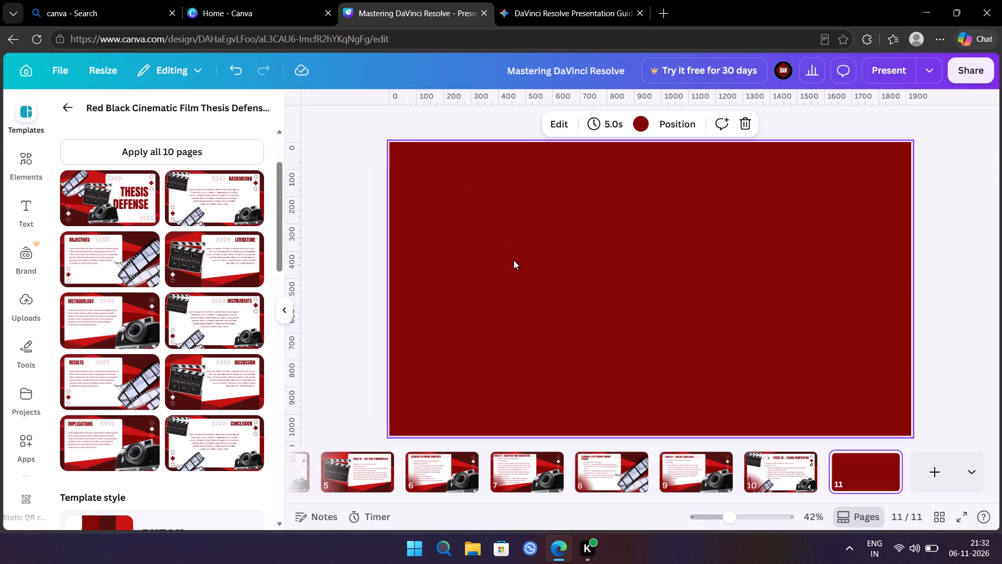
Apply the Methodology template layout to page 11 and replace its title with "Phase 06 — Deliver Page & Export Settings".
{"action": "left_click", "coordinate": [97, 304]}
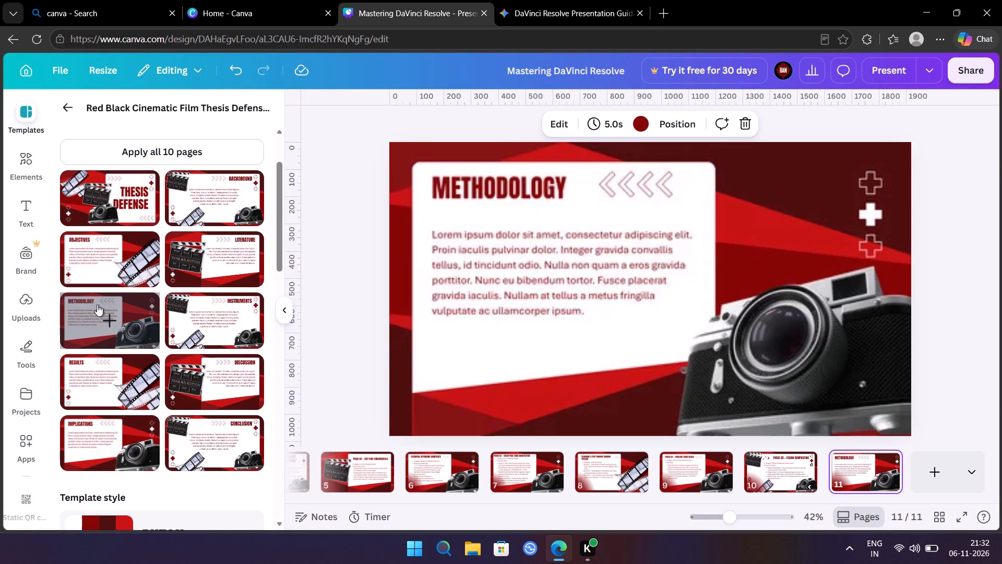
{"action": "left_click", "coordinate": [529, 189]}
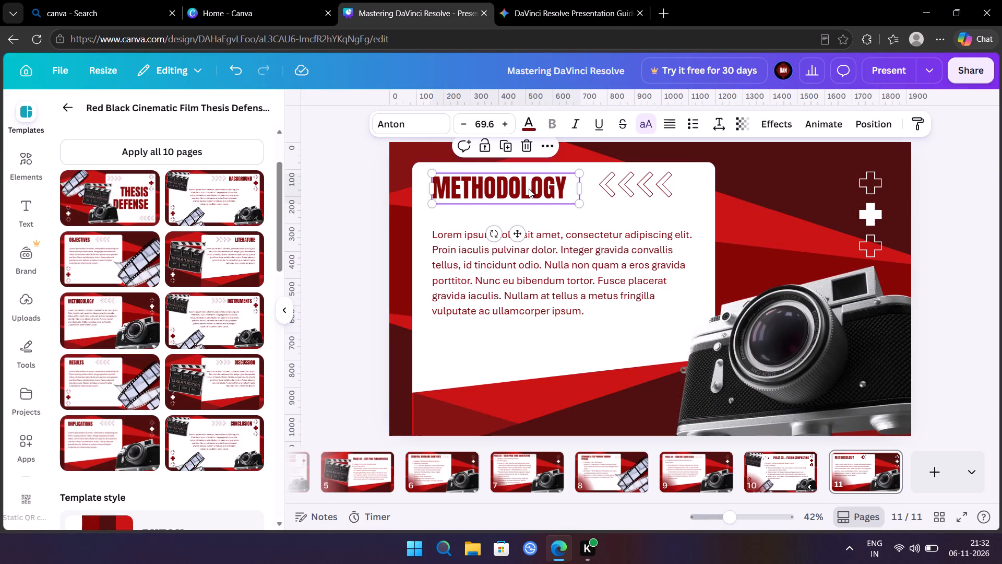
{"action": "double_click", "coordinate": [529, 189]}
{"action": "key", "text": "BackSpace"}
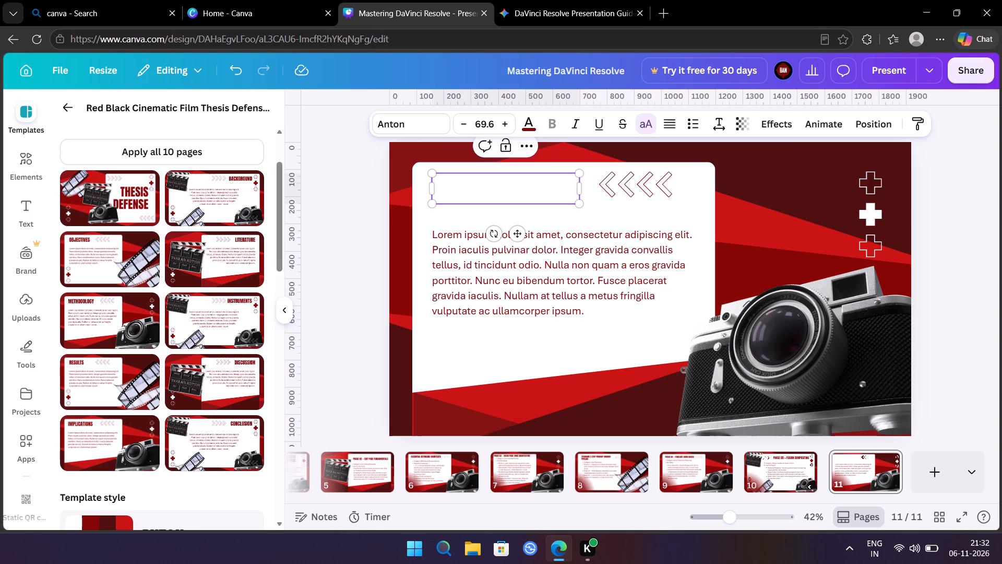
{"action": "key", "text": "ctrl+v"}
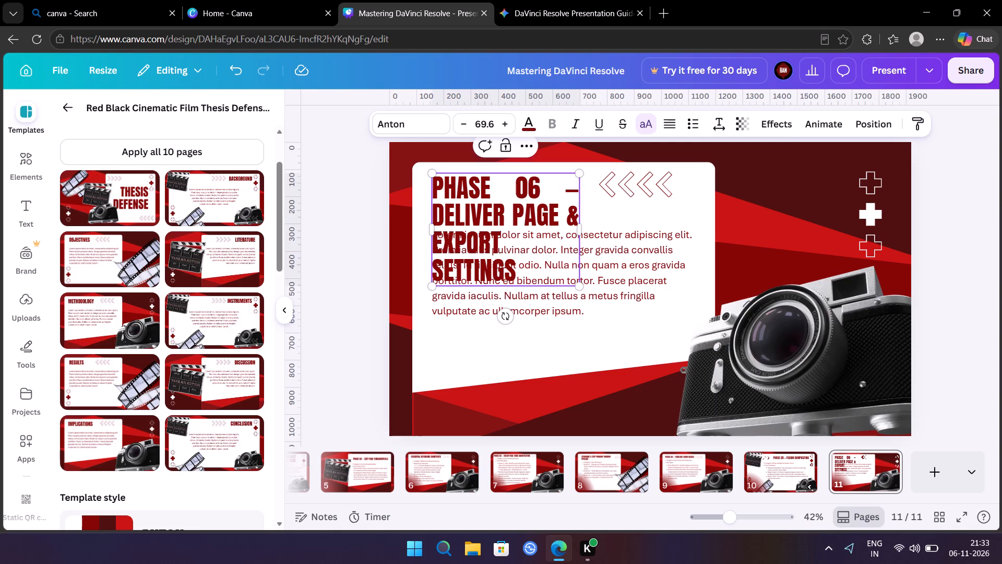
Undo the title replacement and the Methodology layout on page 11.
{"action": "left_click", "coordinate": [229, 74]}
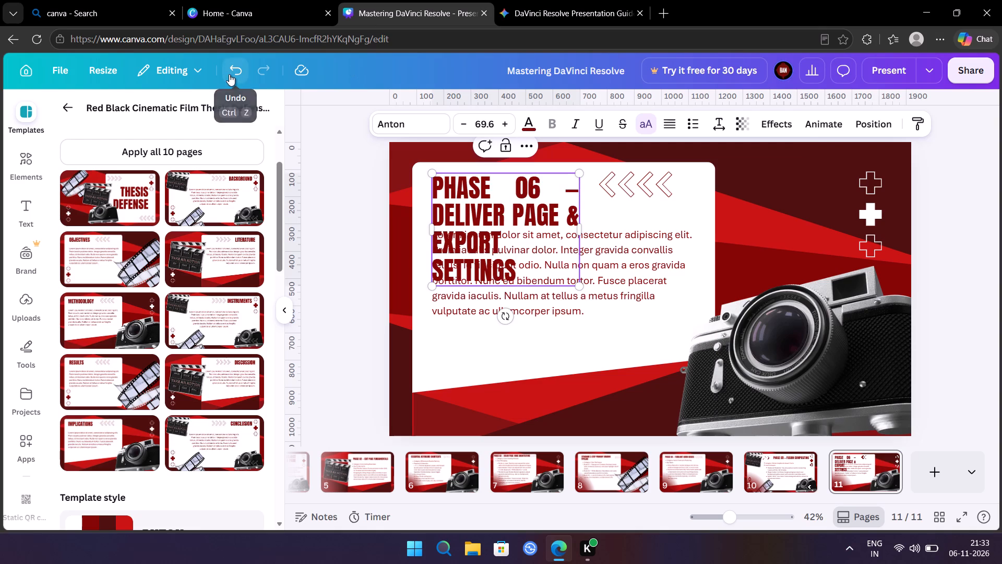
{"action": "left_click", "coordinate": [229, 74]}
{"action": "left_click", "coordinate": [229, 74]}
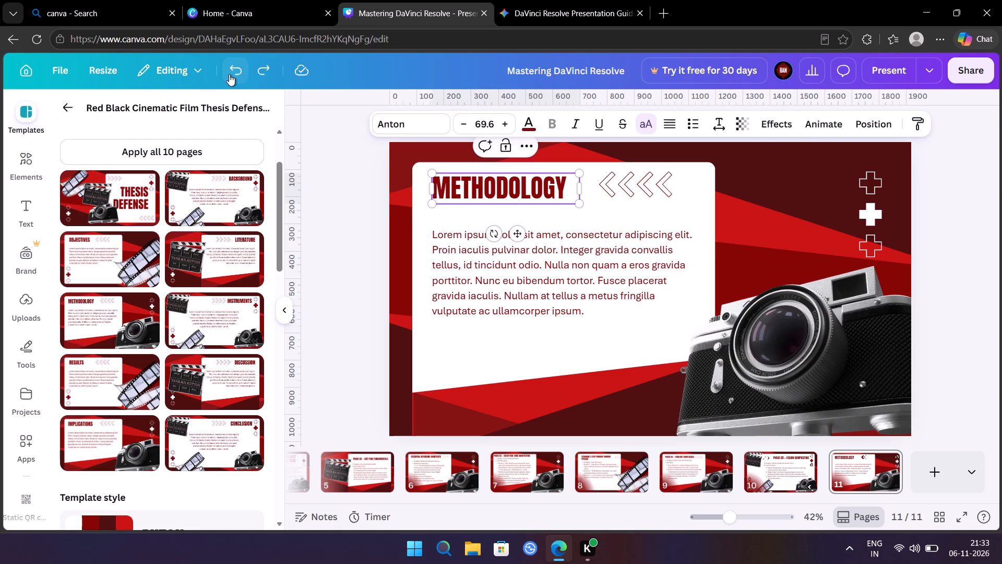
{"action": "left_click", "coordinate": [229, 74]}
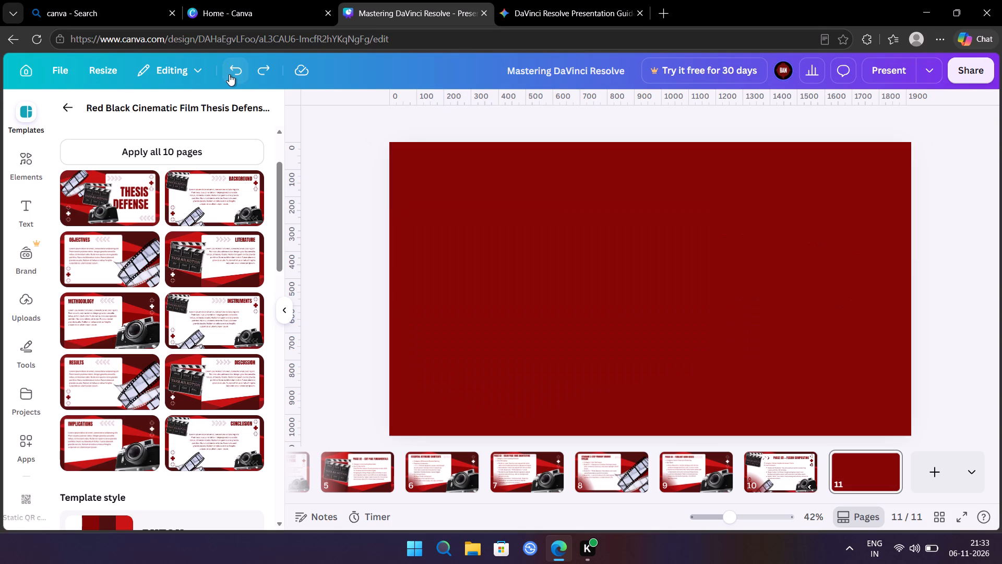
Apply the Conclusion template layout to the blank page 11.
{"action": "left_click", "coordinate": [211, 433]}
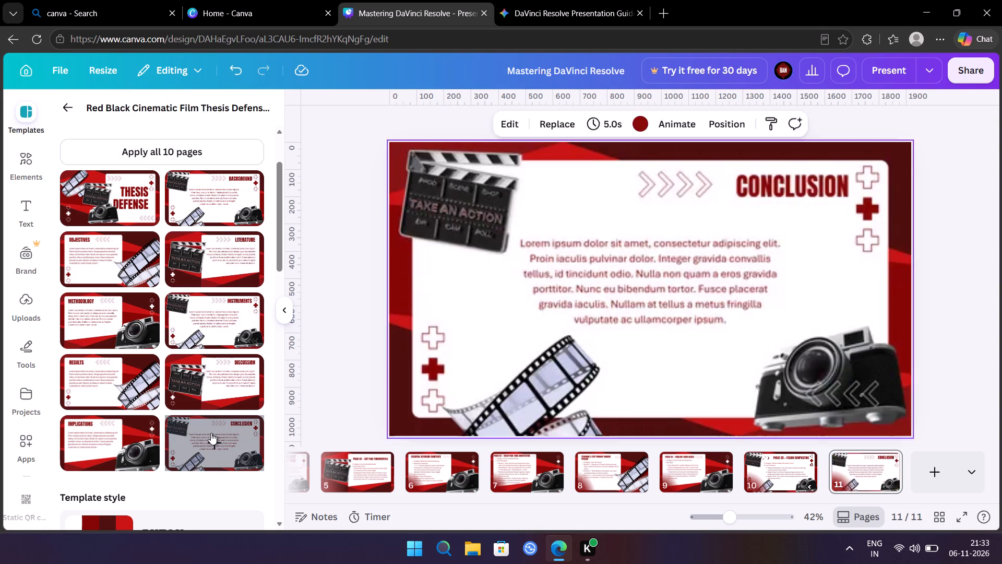
Move the chevron arrows beside the Conclusion title completely off page 11.
{"action": "left_click_drag", "start_coordinate": [690, 181], "coordinate": [574, 186]}
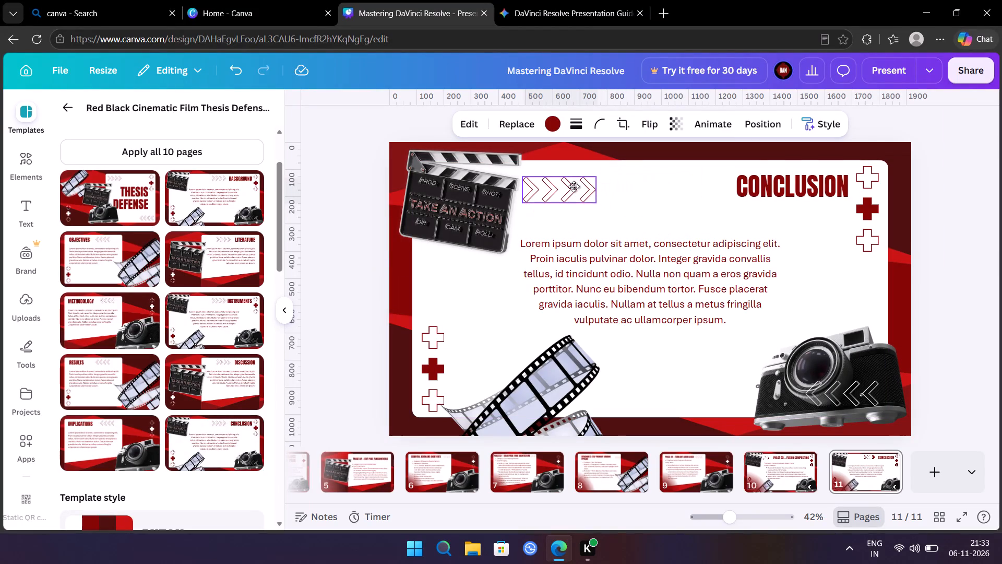
{"action": "left_click_drag", "start_coordinate": [574, 186], "coordinate": [175, 552]}
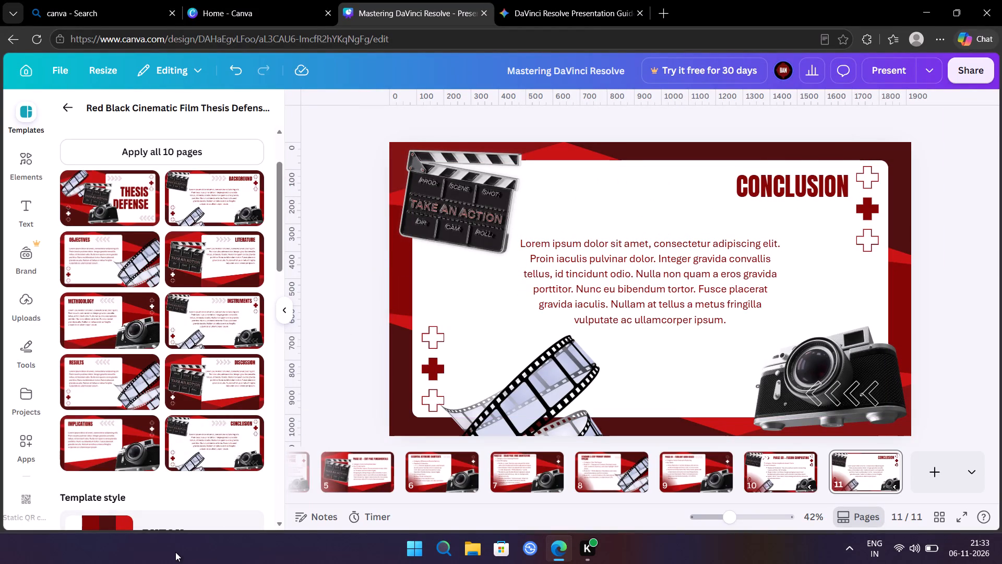
Replace the Conclusion title with "Phase 06 — Deliver Page & Export Settings" and widen its text box leftward to the clapperboard.
{"action": "double_click", "coordinate": [769, 175]}
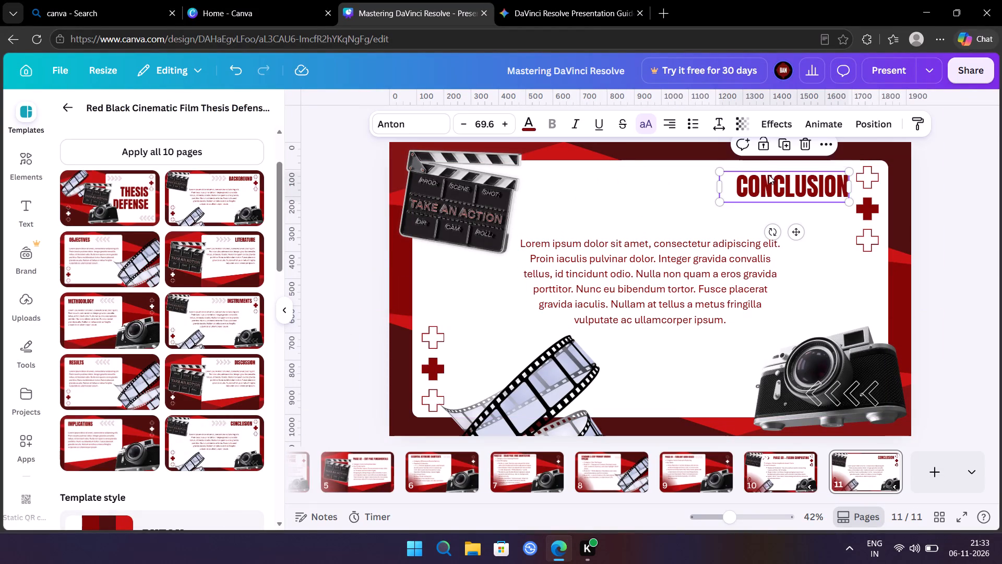
{"action": "key", "text": "BackSpace"}
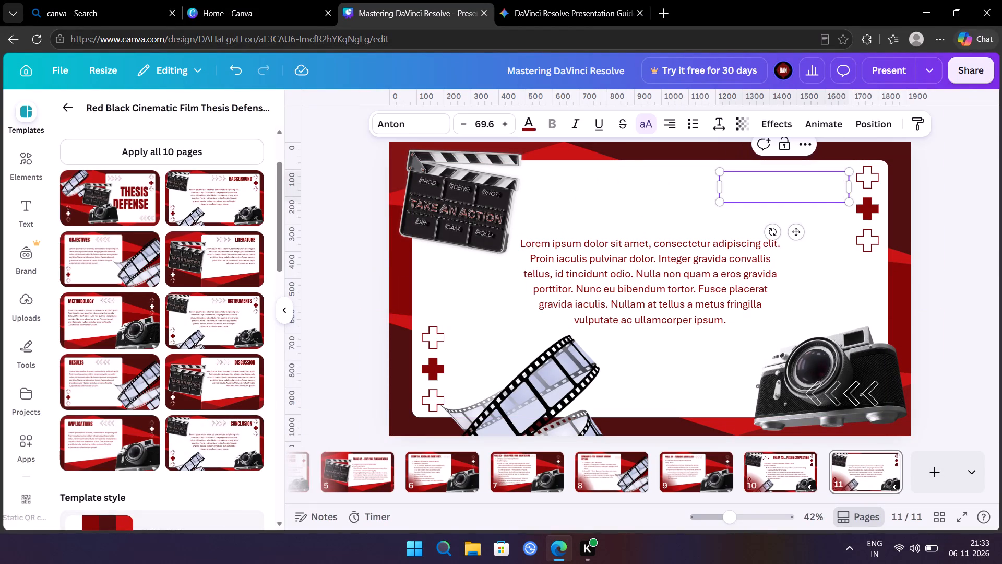
{"action": "key", "text": "ctrl+v"}
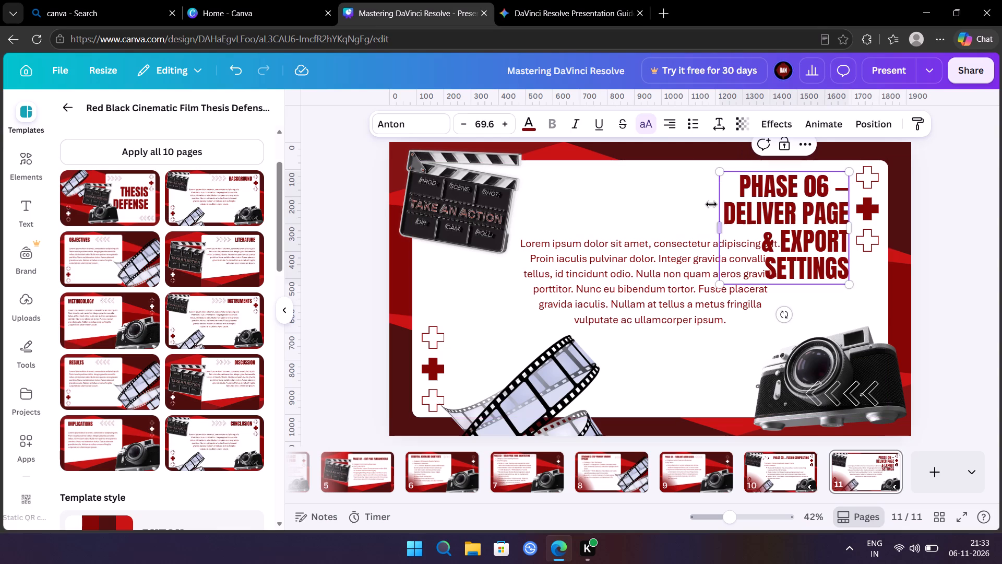
{"action": "left_click_drag", "start_coordinate": [718, 227], "coordinate": [578, 195]}
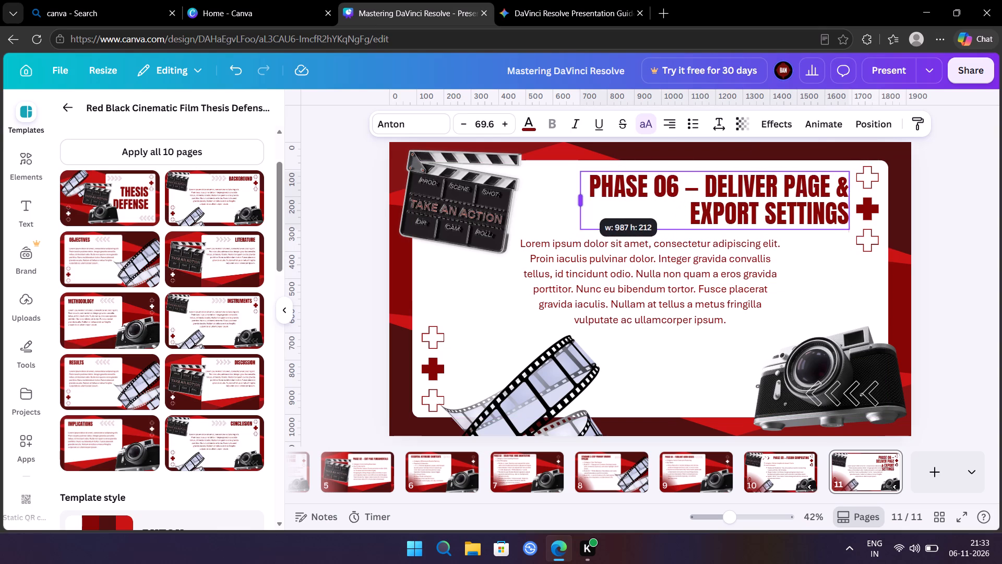
{"action": "left_click_drag", "start_coordinate": [578, 195], "coordinate": [526, 190]}
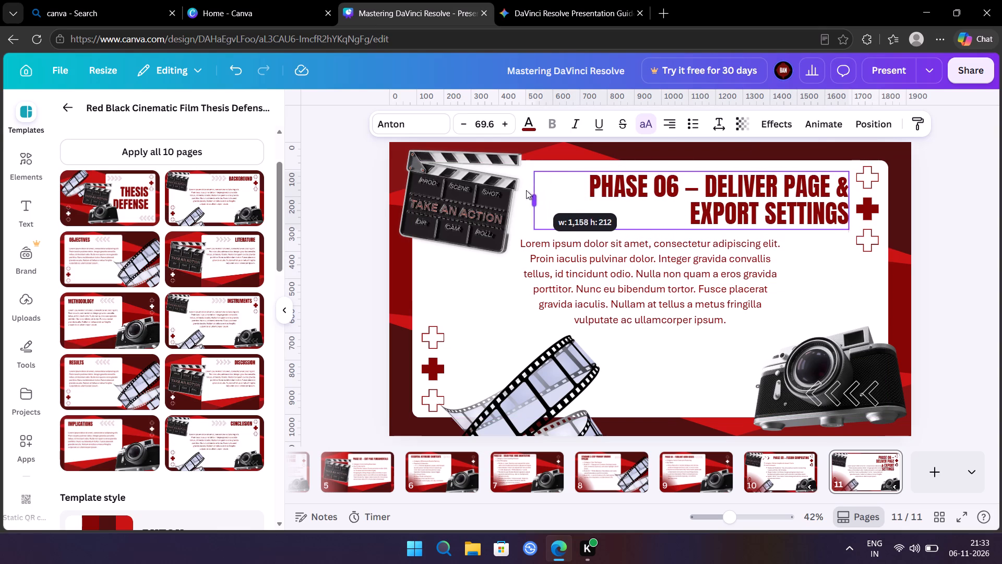
{"action": "left_click_drag", "start_coordinate": [526, 190], "coordinate": [515, 191]}
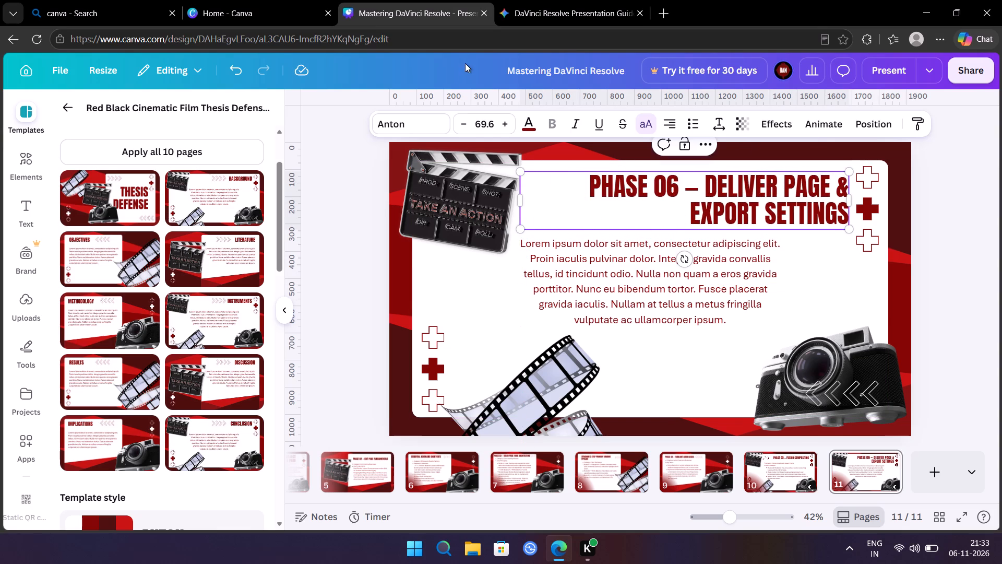
Set the page 11 title's font size to 56 and widen its text box over the clapperboard so it fits one line.
{"action": "left_click", "coordinate": [480, 120]}
{"action": "scroll", "coordinate": [467, 358], "scroll_direction": "down", "scroll_amount": 3}
{"action": "left_click", "coordinate": [487, 315]}
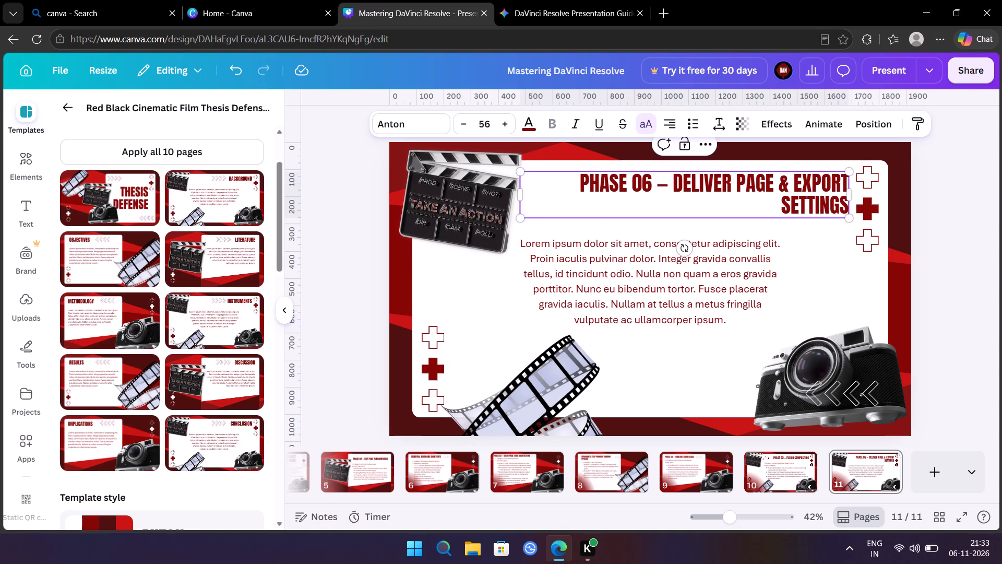
{"action": "left_click_drag", "start_coordinate": [517, 202], "coordinate": [469, 211]}
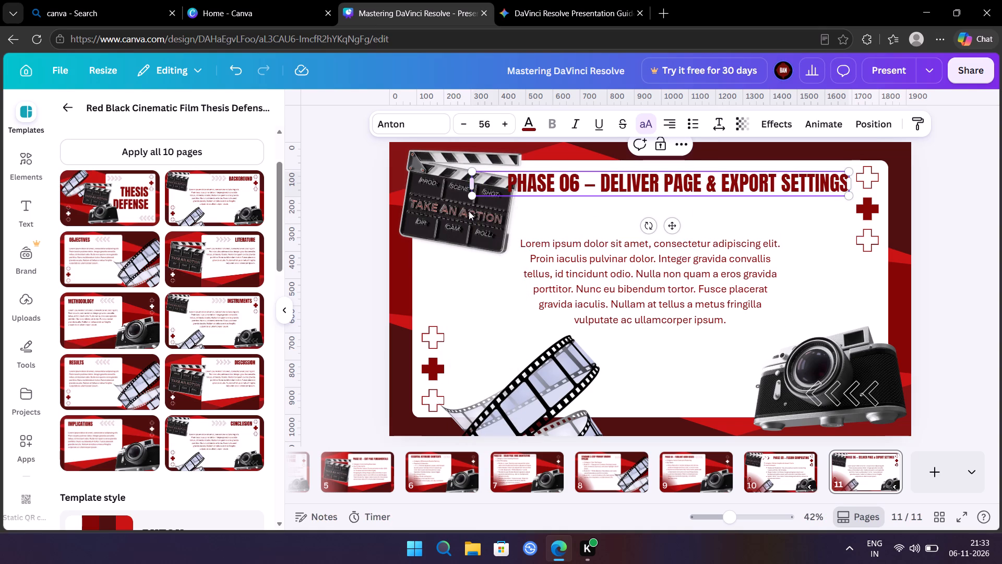
{"action": "left_click", "coordinate": [562, 183]}
{"action": "left_click_drag", "start_coordinate": [598, 170], "coordinate": [605, 170]}
Set the page 11 title's font size to 48 and move it slightly down and left, centring it above the body text.
{"action": "left_click", "coordinate": [486, 122]}
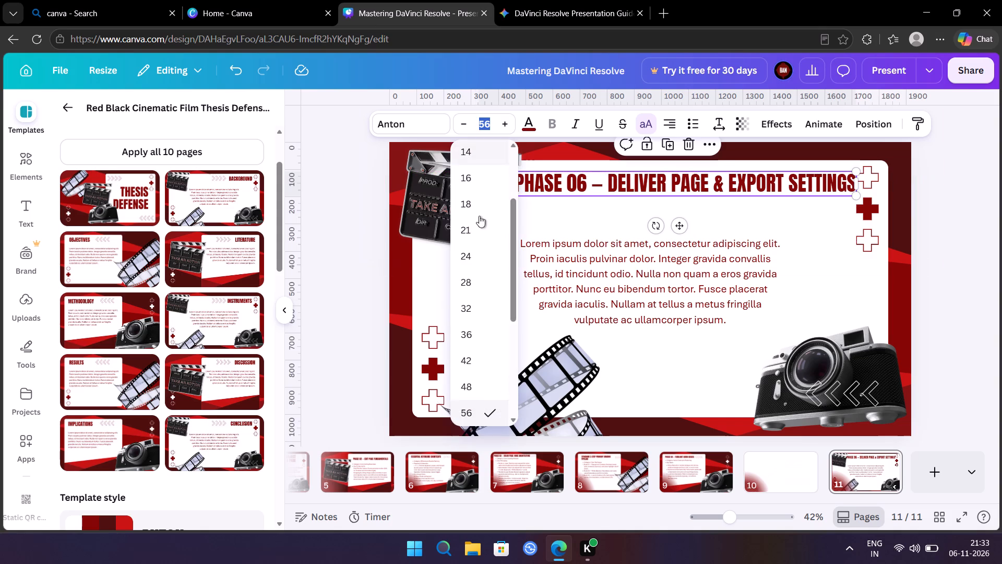
{"action": "left_click", "coordinate": [467, 382]}
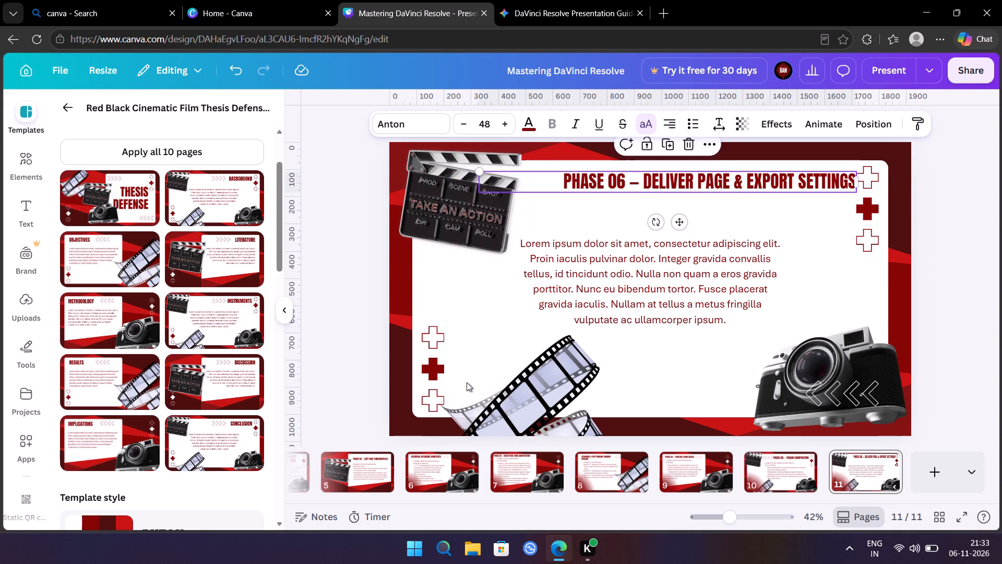
{"action": "left_click_drag", "start_coordinate": [714, 181], "coordinate": [703, 184]}
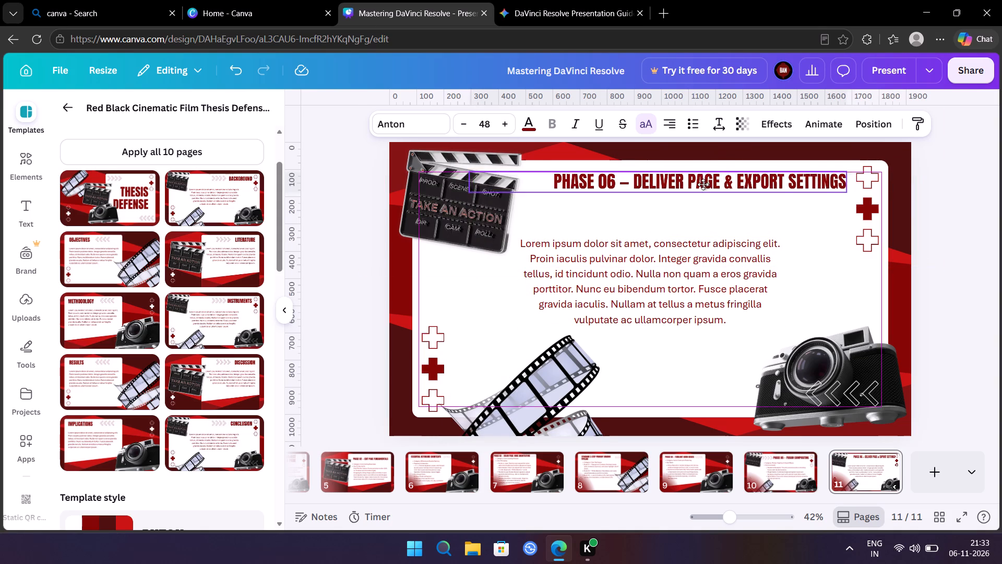
{"action": "left_click_drag", "start_coordinate": [703, 184], "coordinate": [695, 193]}
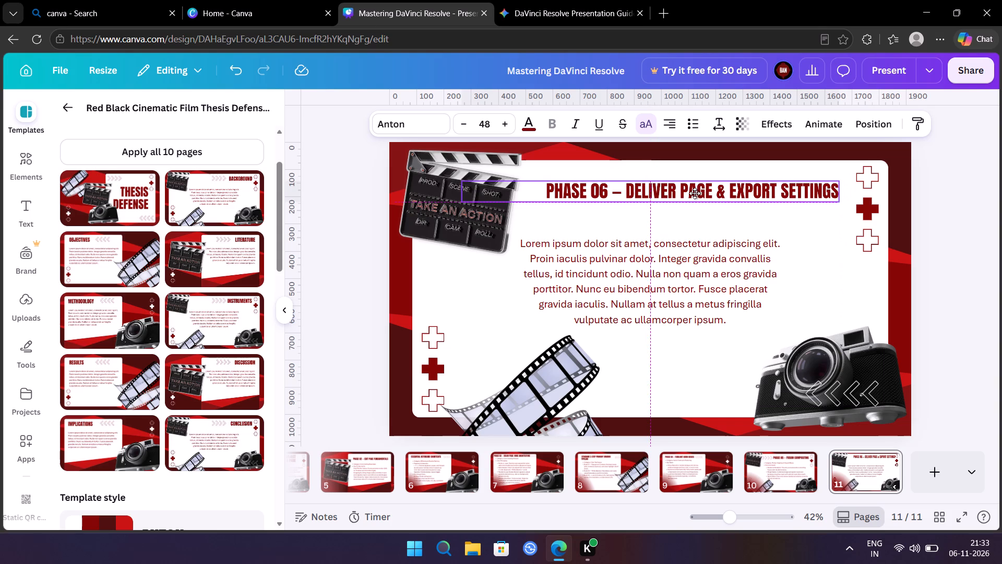
{"action": "left_click_drag", "start_coordinate": [695, 193], "coordinate": [682, 197]}
{"action": "left_click", "coordinate": [630, 266]}
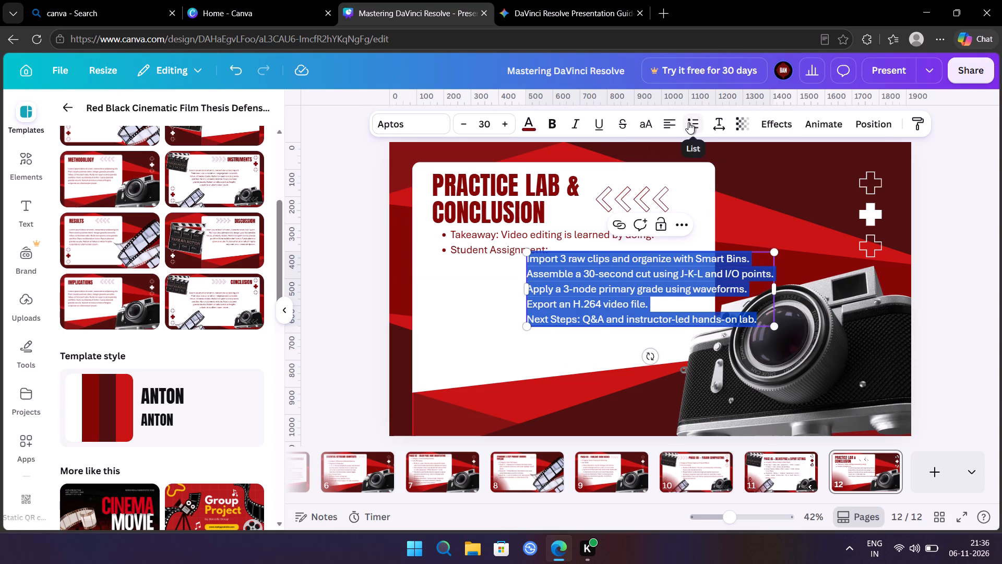
{"action": "left_click", "coordinate": [688, 122]}
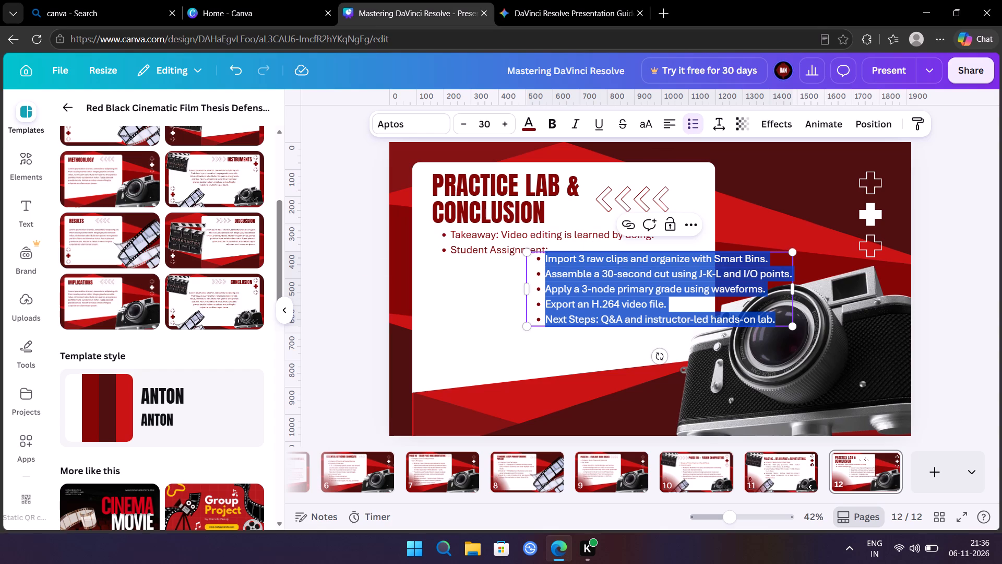
Position the bulleted assignment text box on page 12 directly beneath the Student Assignment line, slightly indented and inside the white panel.
{"action": "left_click_drag", "start_coordinate": [588, 250], "coordinate": [505, 262]}
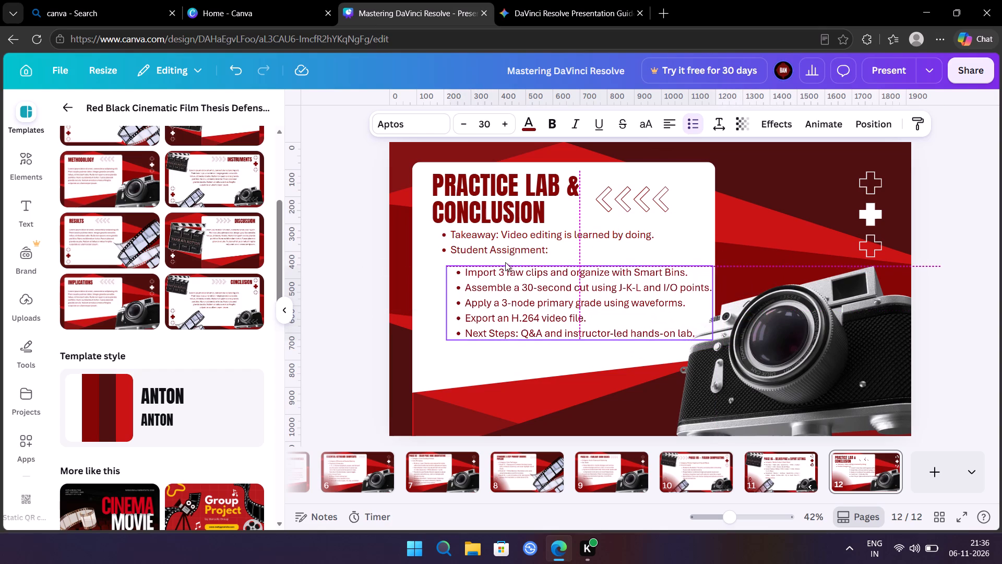
{"action": "left_click_drag", "start_coordinate": [505, 262], "coordinate": [507, 261]}
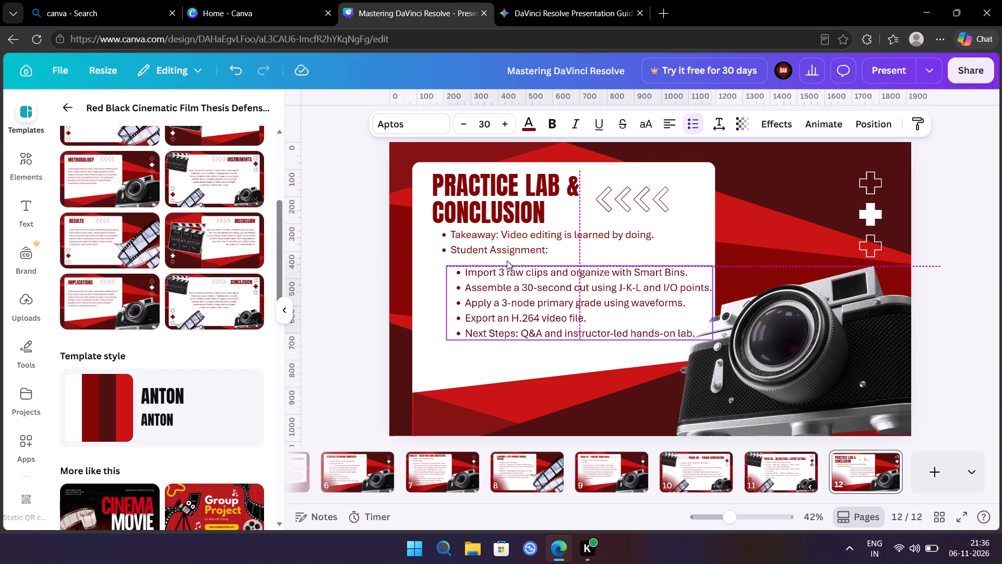
{"action": "left_click_drag", "start_coordinate": [507, 261], "coordinate": [506, 261]}
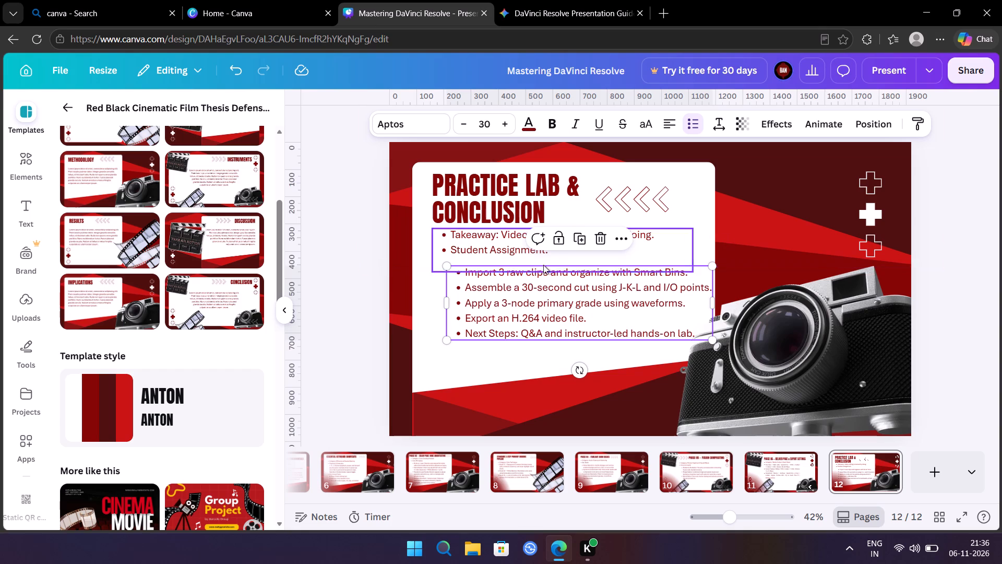
{"action": "left_click", "coordinate": [324, 299]}
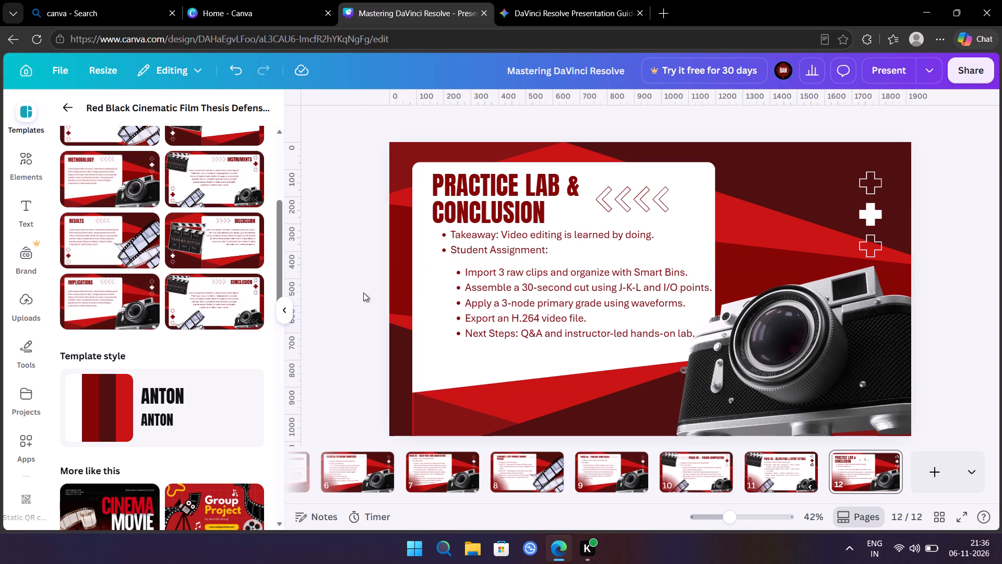
{"action": "left_click_drag", "start_coordinate": [482, 277], "coordinate": [482, 273]}
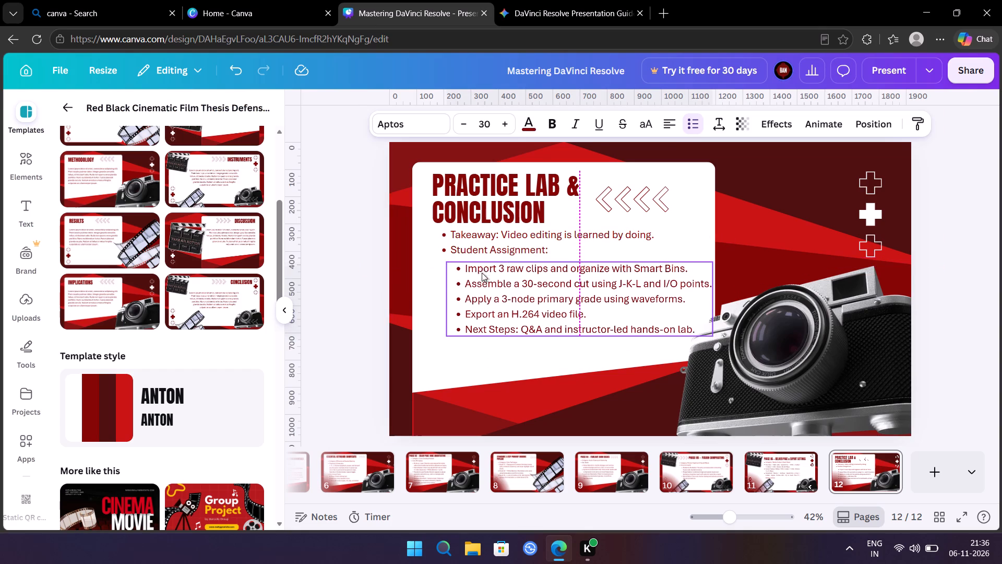
{"action": "left_click_drag", "start_coordinate": [482, 273], "coordinate": [482, 271]}
{"action": "left_click", "coordinate": [368, 270]}
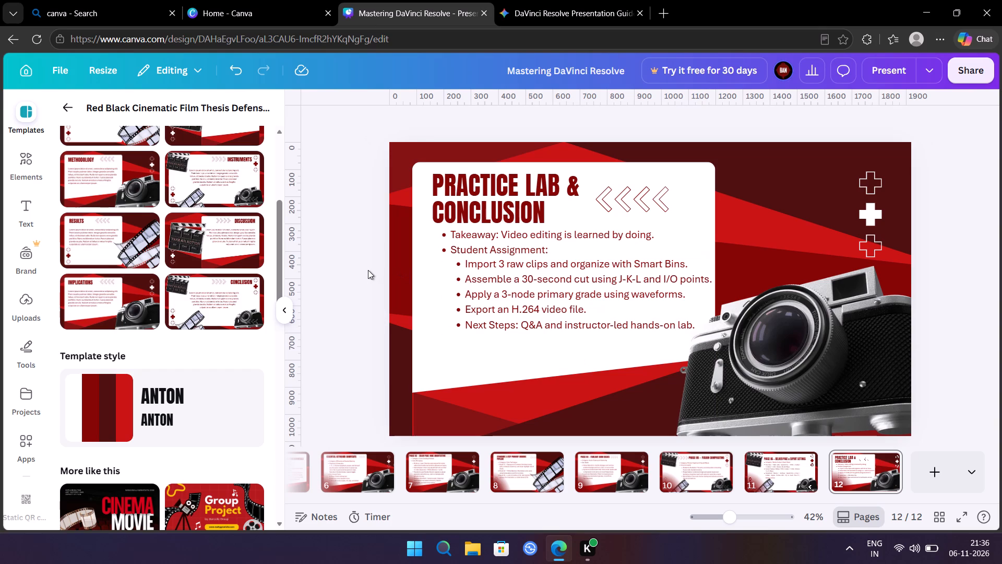
{"action": "left_click", "coordinate": [495, 266]}
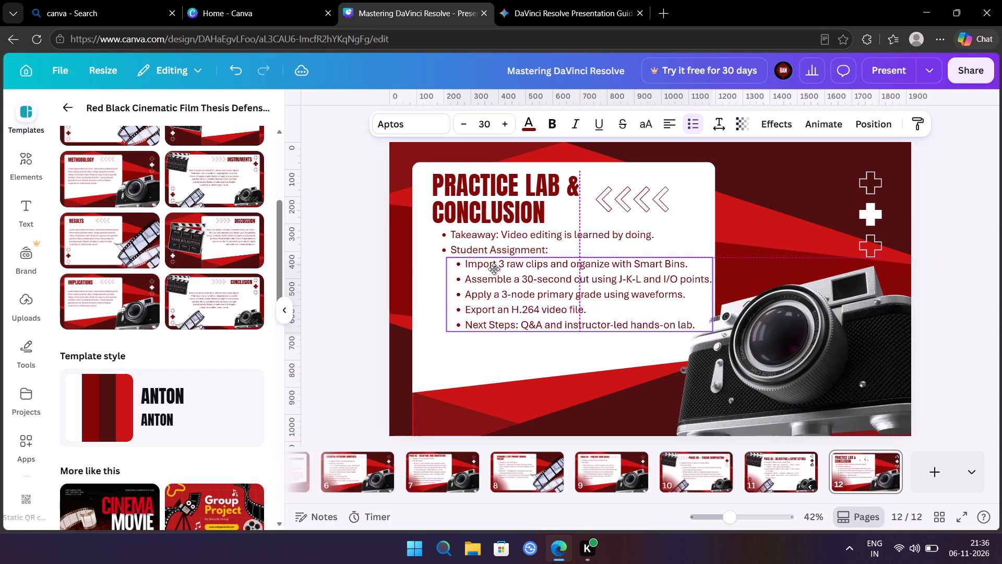
{"action": "left_click", "coordinate": [360, 284]}
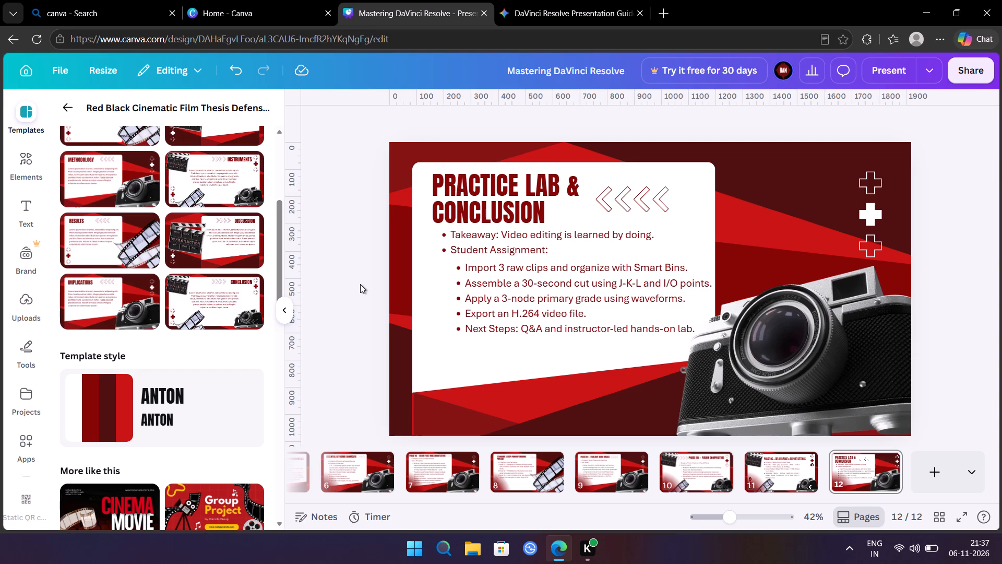
{"action": "left_click", "coordinate": [515, 256]}
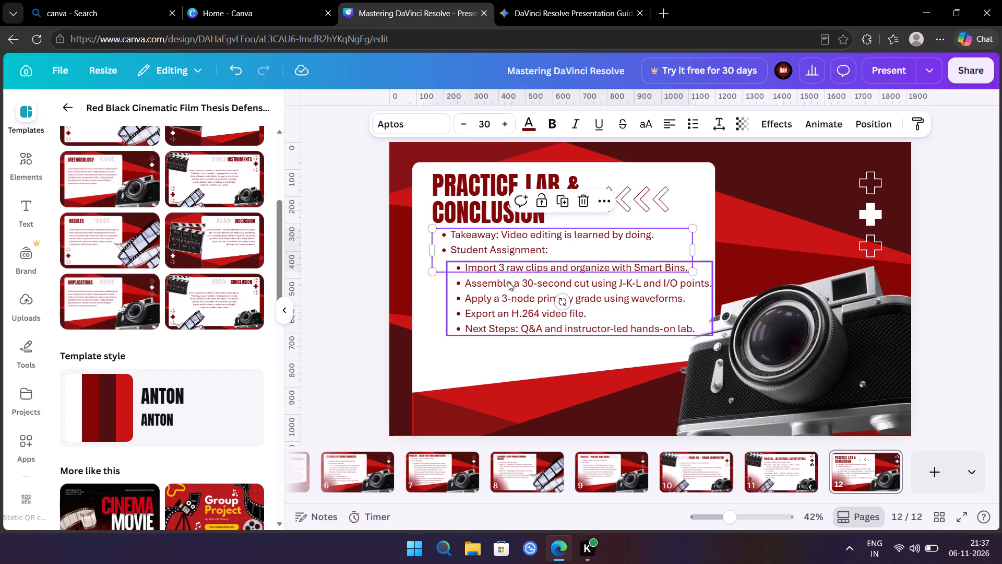
{"action": "left_click", "coordinate": [508, 281]}
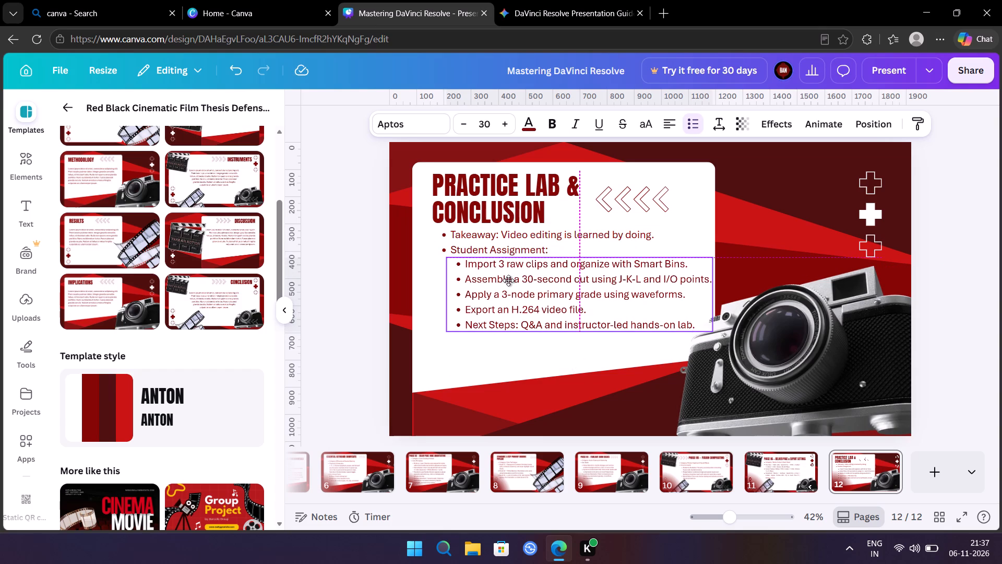
{"action": "left_click", "coordinate": [334, 253]}
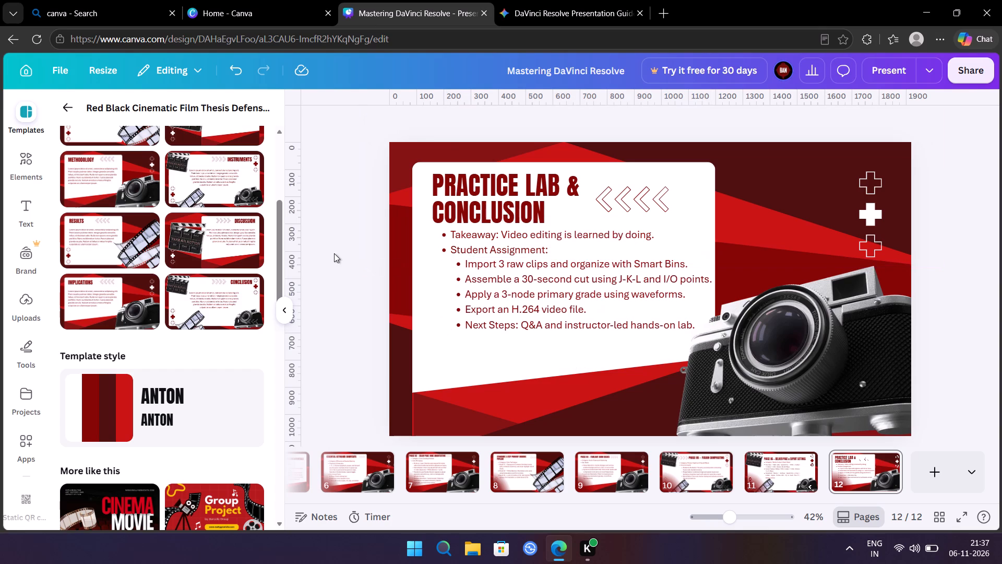
{"action": "left_click", "coordinate": [524, 311]}
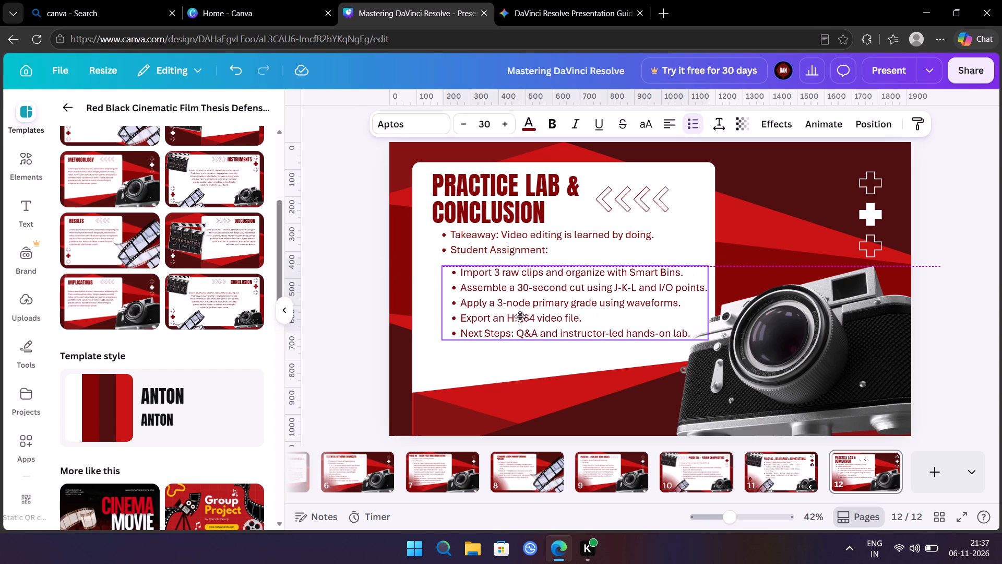
{"action": "left_click", "coordinate": [378, 290]}
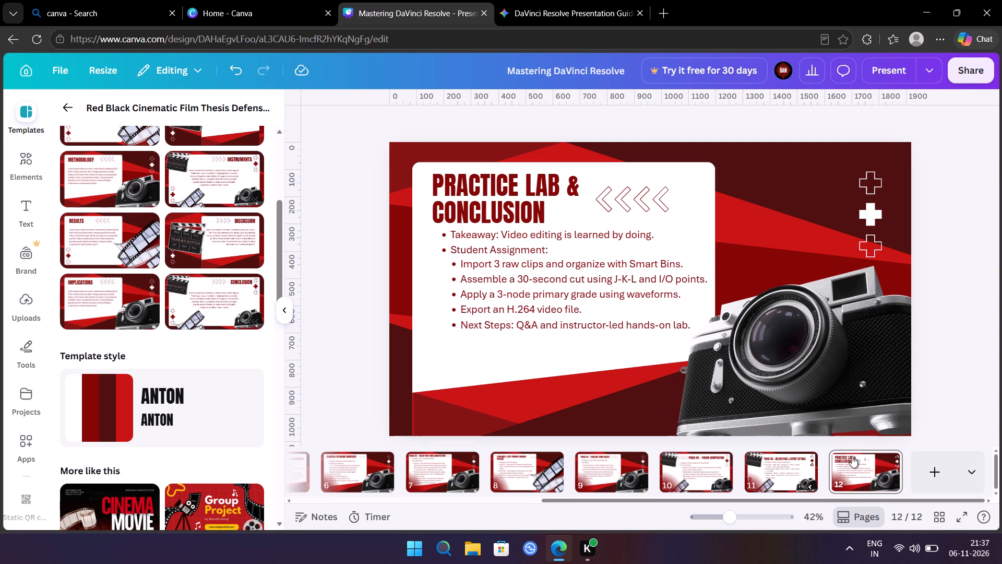
{"action": "left_click", "coordinate": [920, 459]}
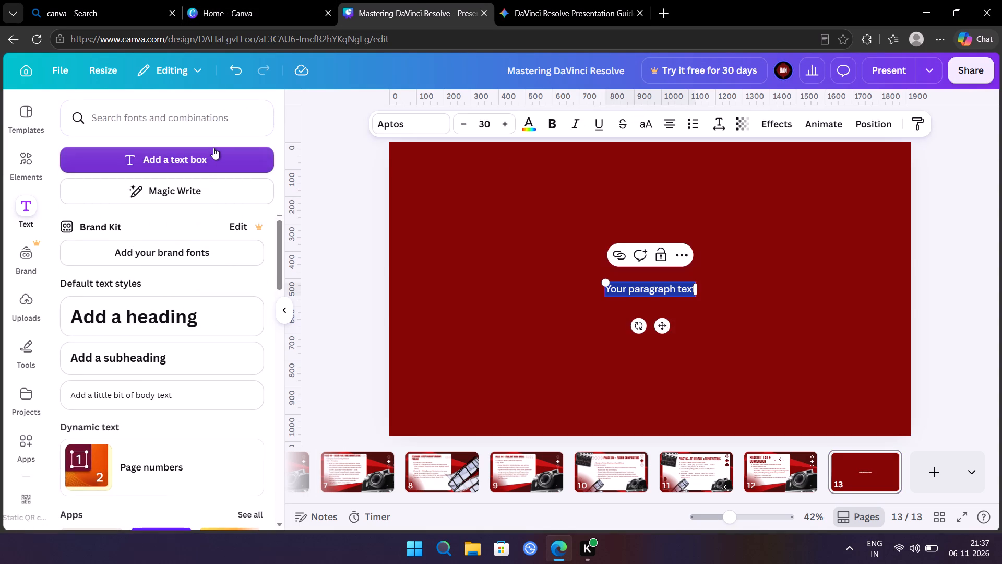
{"action": "type", "text": "th"}
{"action": "type", "text": "anks"}
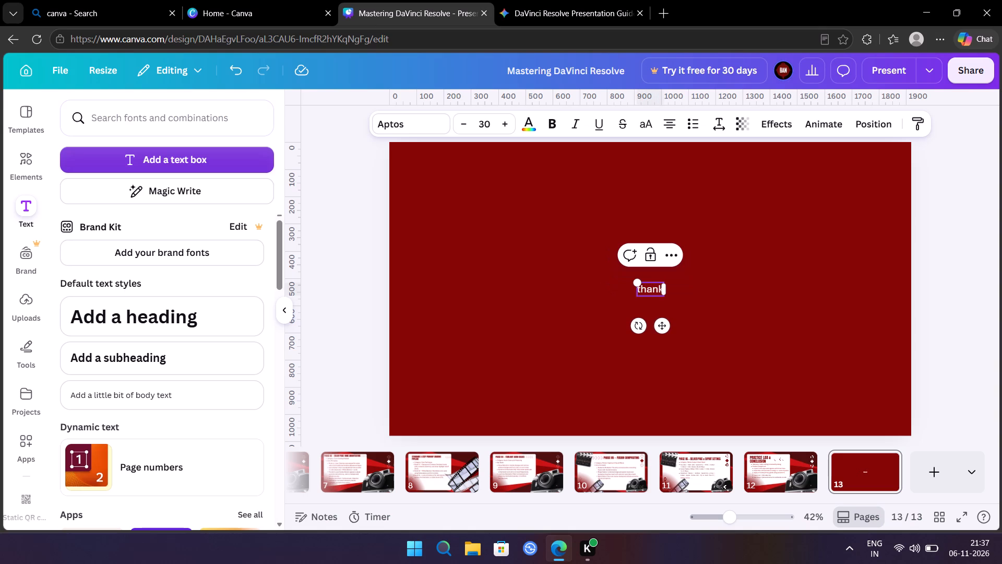
{"action": "key", "text": "space"}
{"action": "type", "text": "you"}
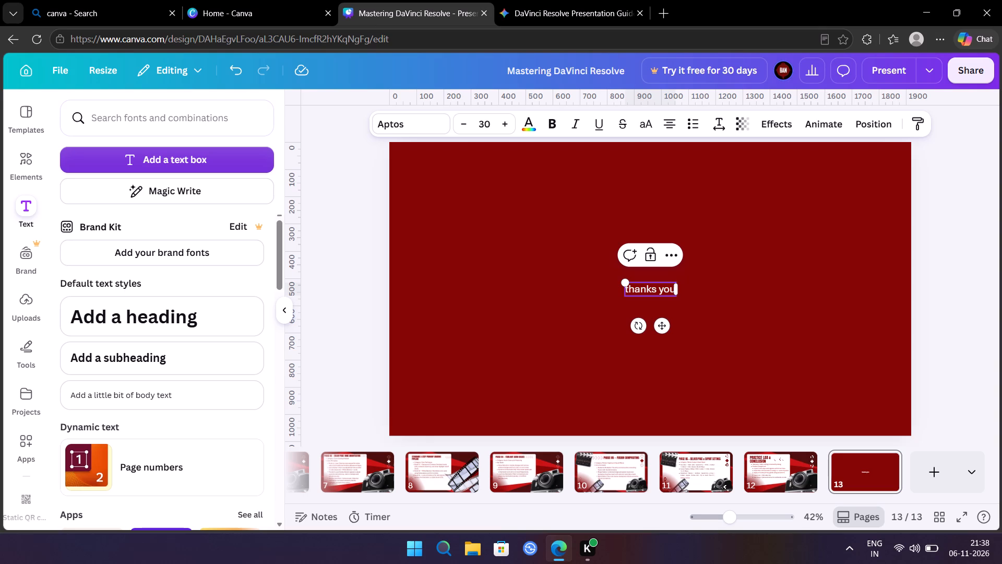
{"action": "key", "text": "shift+exclam"}
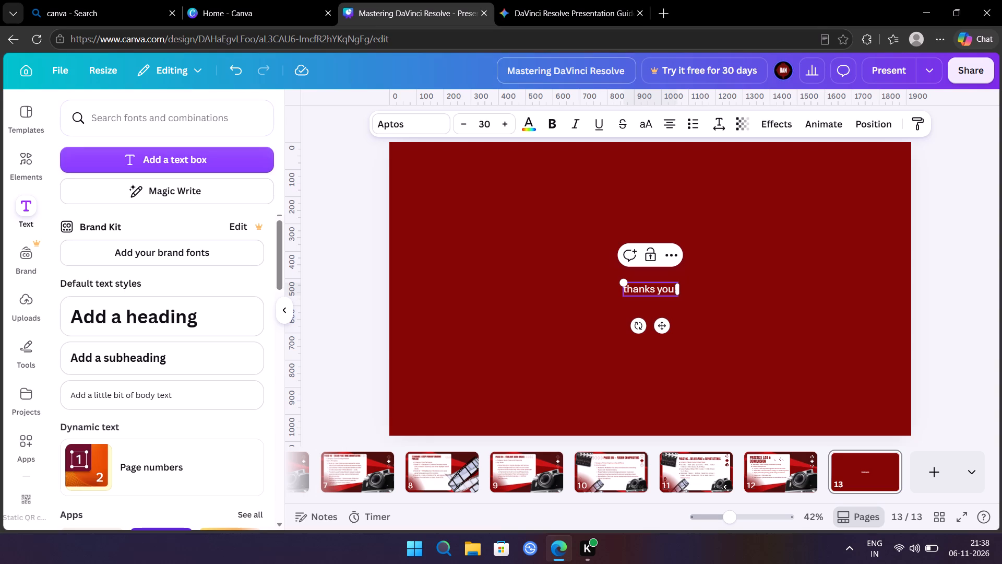
Set the "thanks you!" text to font size 88 and move it to the left half of page 13.
{"action": "left_click", "coordinate": [481, 125]}
{"action": "scroll", "coordinate": [465, 281], "scroll_direction": "down", "scroll_amount": 1}
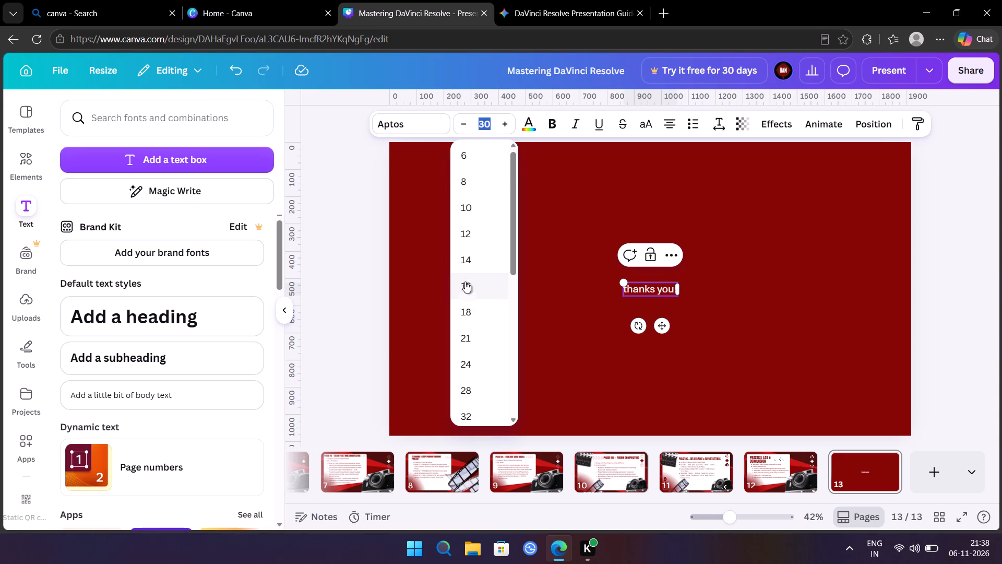
{"action": "scroll", "coordinate": [465, 281], "scroll_direction": "down", "scroll_amount": 4}
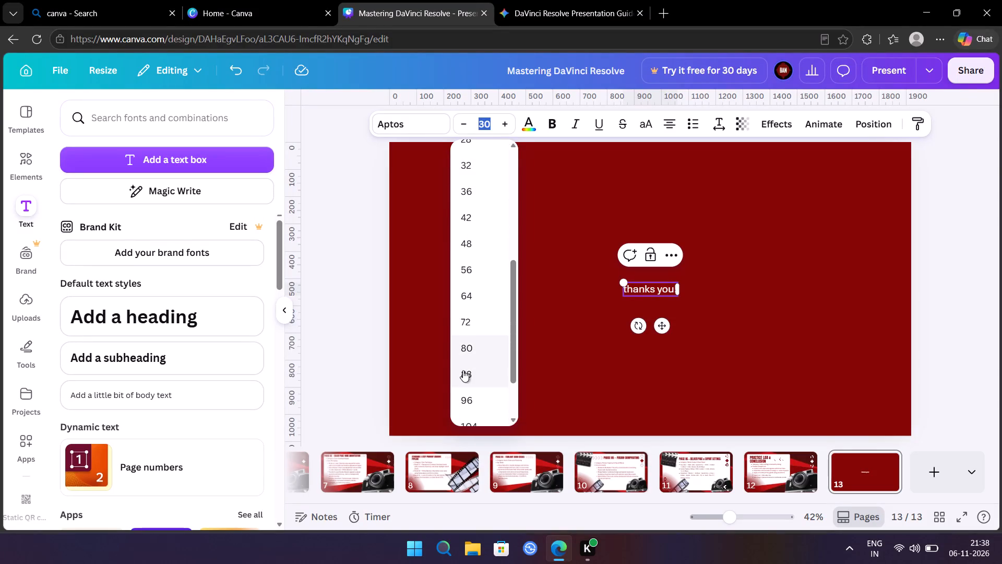
{"action": "left_click", "coordinate": [463, 370]}
{"action": "left_click_drag", "start_coordinate": [638, 283], "coordinate": [481, 258]}
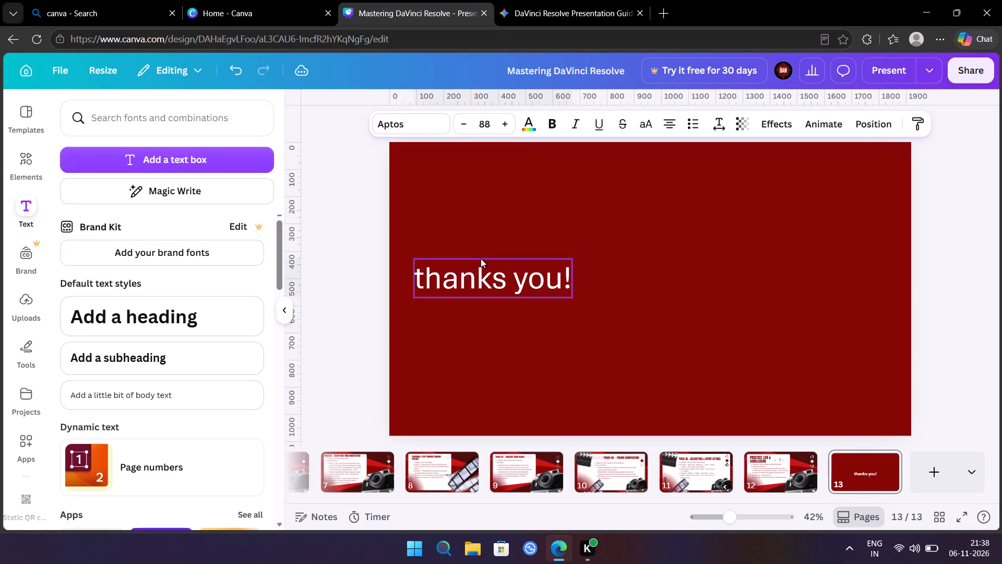
{"action": "left_click_drag", "start_coordinate": [481, 258], "coordinate": [482, 252]}
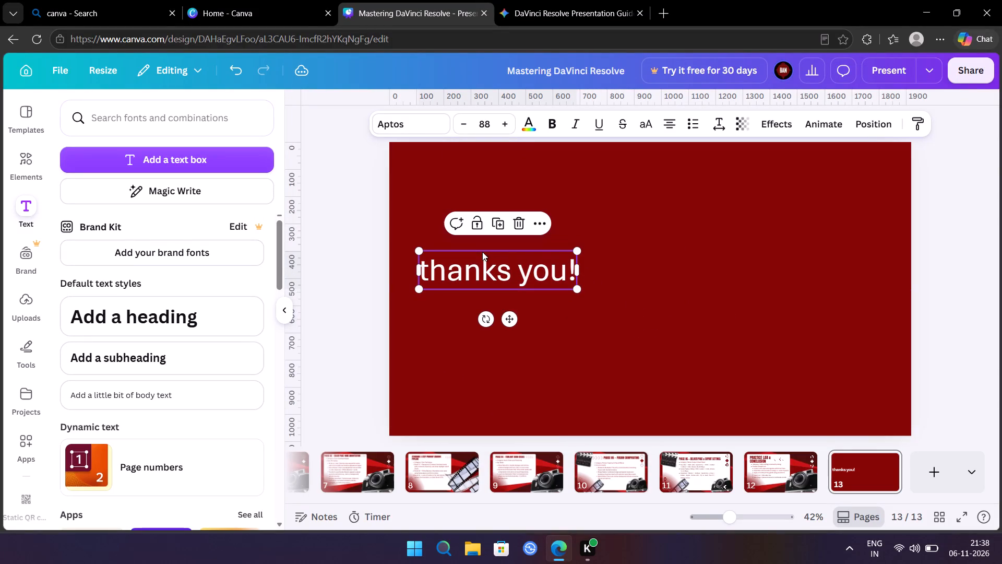
Insert the uploaded black-and-white Batman image on page 13 and move it to the right side of the page.
{"action": "left_click", "coordinate": [23, 291]}
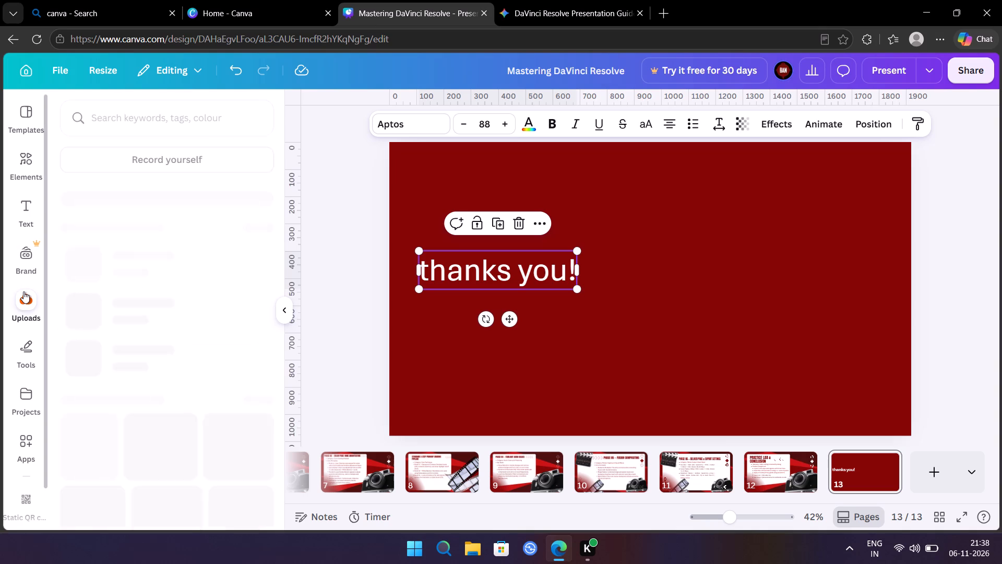
{"action": "left_click", "coordinate": [147, 407]}
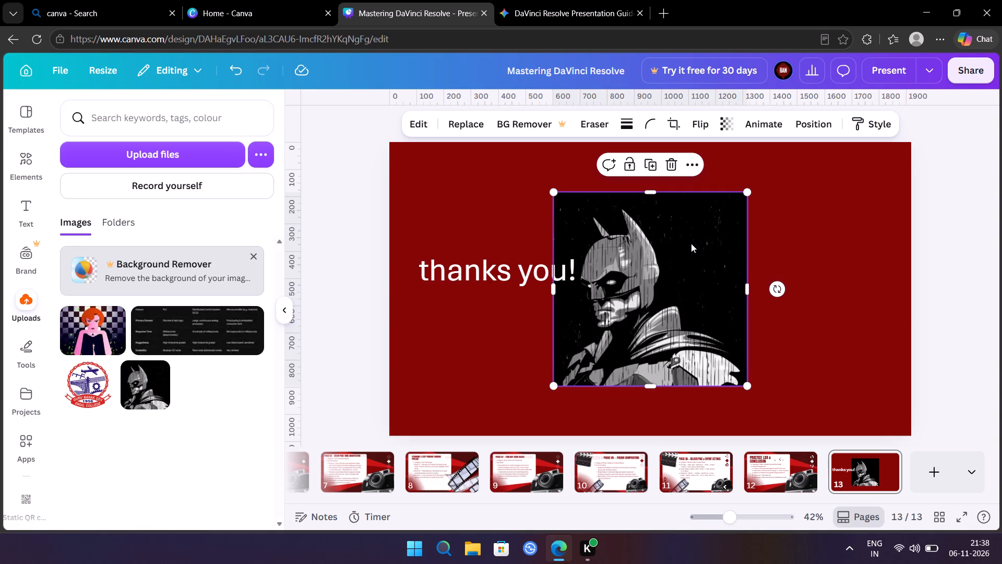
{"action": "left_click_drag", "start_coordinate": [685, 242], "coordinate": [804, 232]}
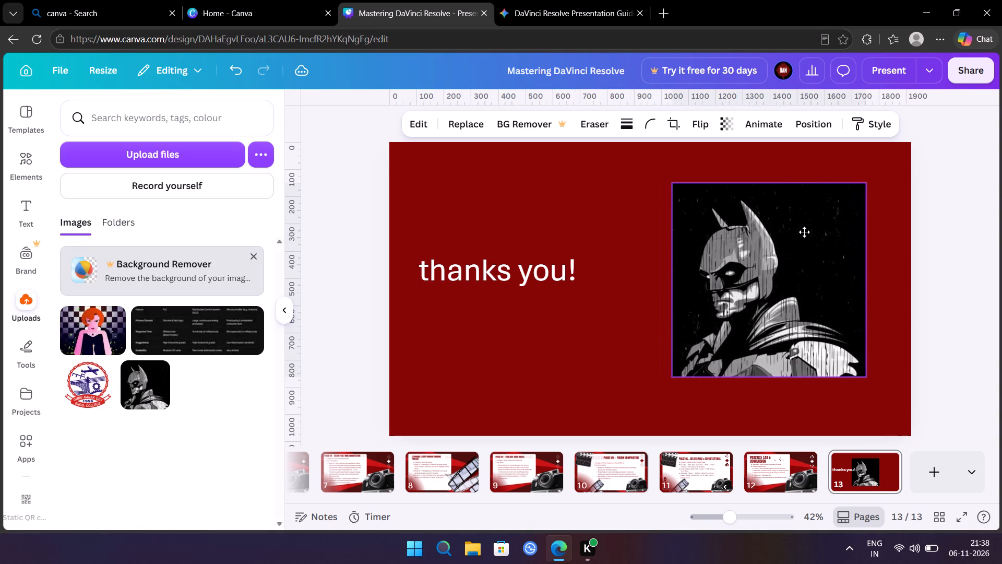
{"action": "left_click_drag", "start_coordinate": [804, 232], "coordinate": [810, 232]}
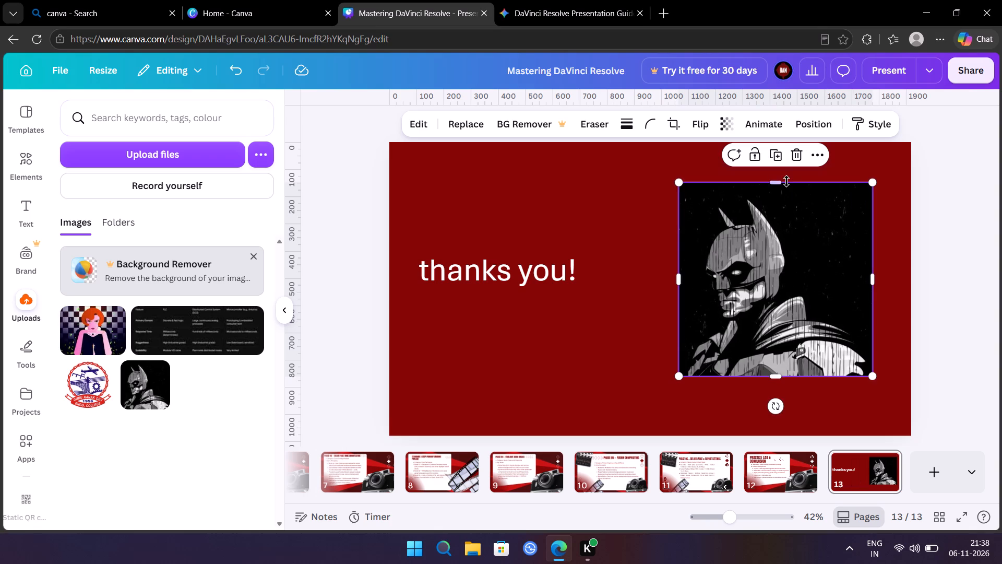
Extend the Batman image to the full height of page 13 and out to the page's right edge.
{"action": "left_click_drag", "start_coordinate": [782, 181], "coordinate": [784, 105]}
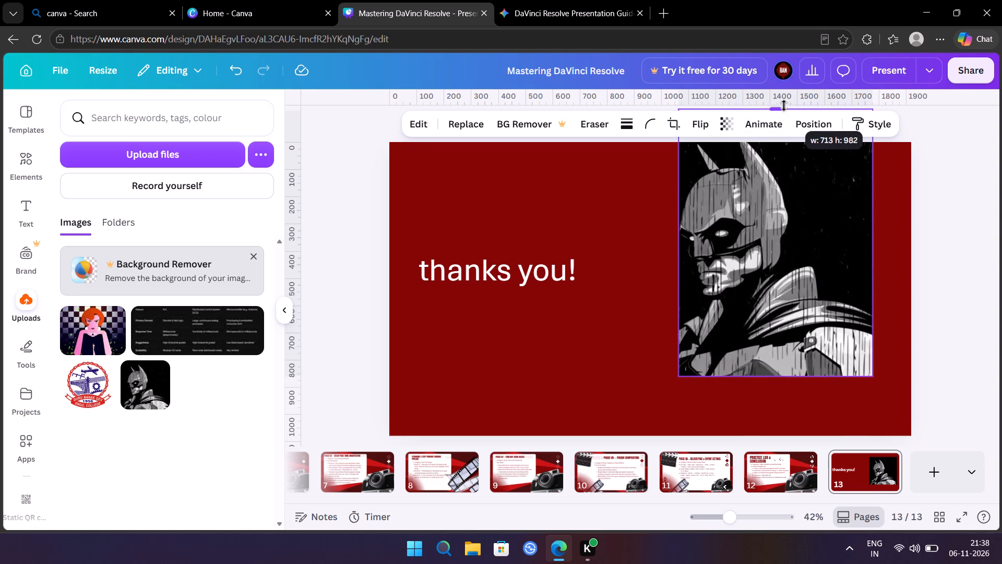
{"action": "left_click_drag", "start_coordinate": [784, 105], "coordinate": [788, 140]}
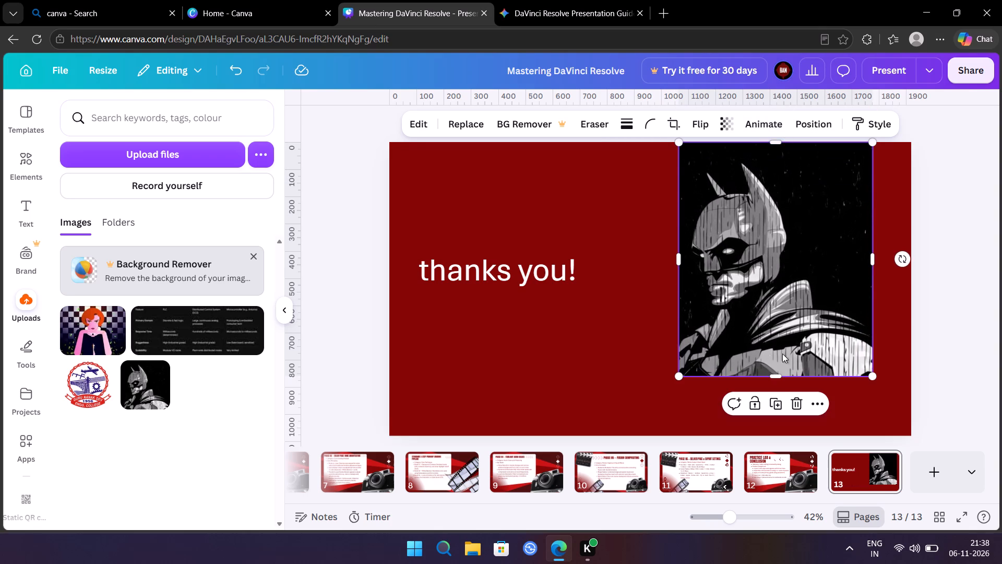
{"action": "left_click_drag", "start_coordinate": [779, 380], "coordinate": [790, 417]}
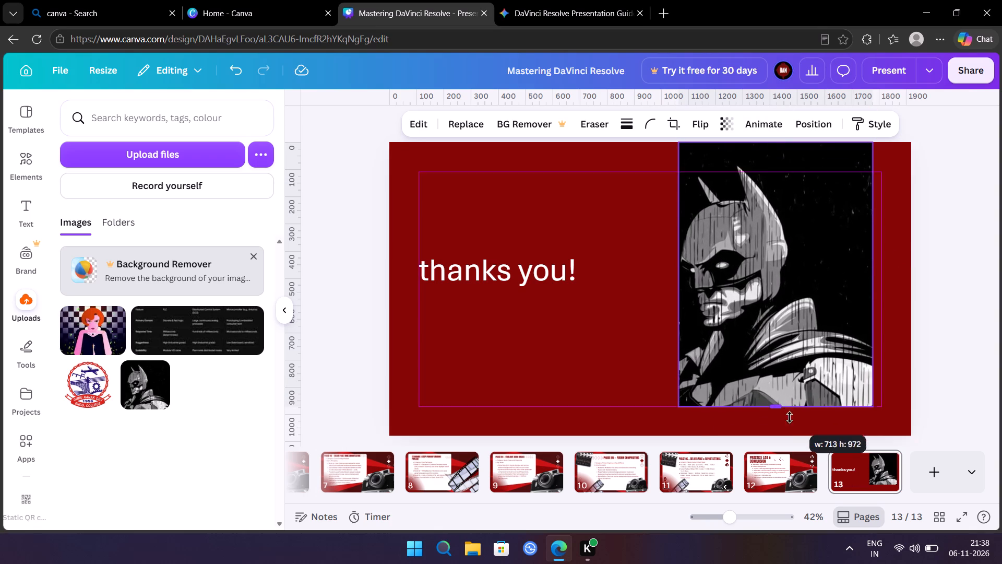
{"action": "left_click_drag", "start_coordinate": [790, 417], "coordinate": [794, 442]}
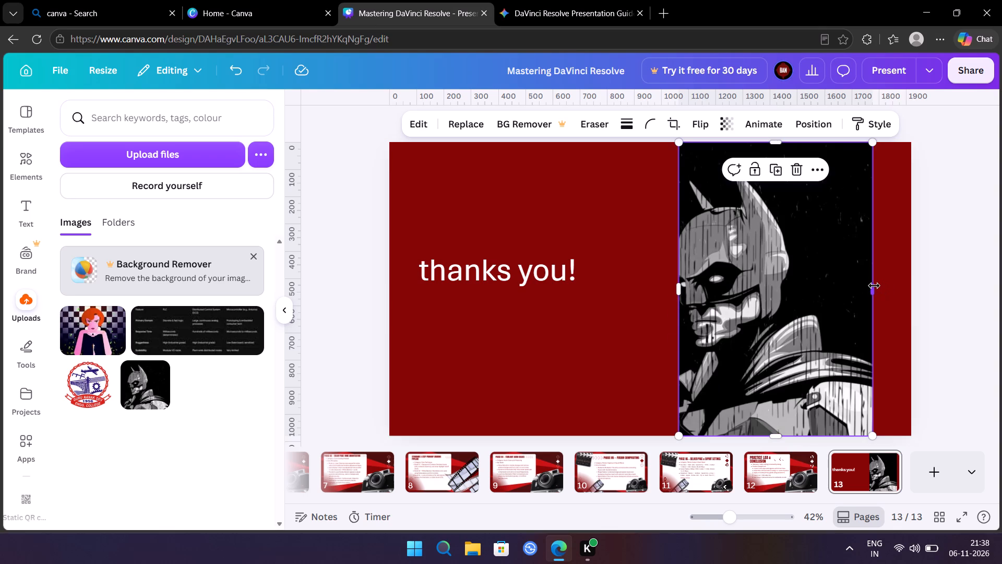
{"action": "left_click_drag", "start_coordinate": [874, 286], "coordinate": [915, 289]}
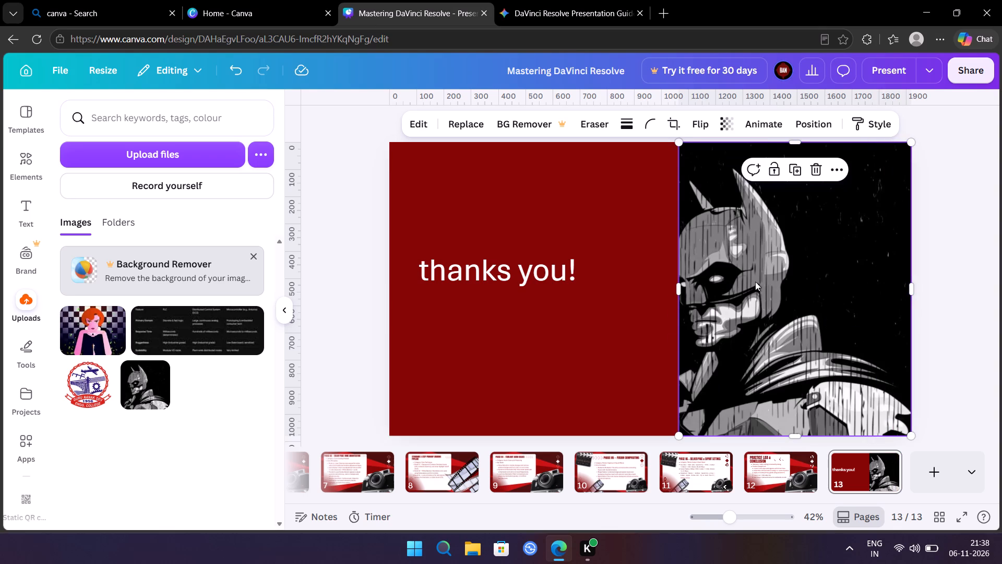
Widen the Batman image on page 13 toward the "thanks you!" text, to about 1,080 px wide.
{"action": "left_click_drag", "start_coordinate": [682, 288], "coordinate": [617, 287]}
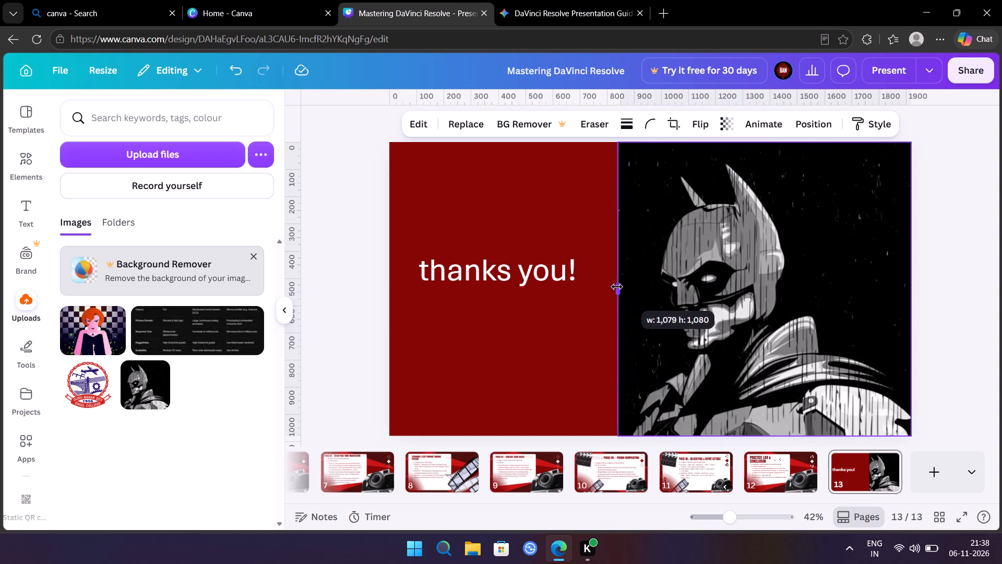
{"action": "left_click_drag", "start_coordinate": [617, 287], "coordinate": [618, 284]}
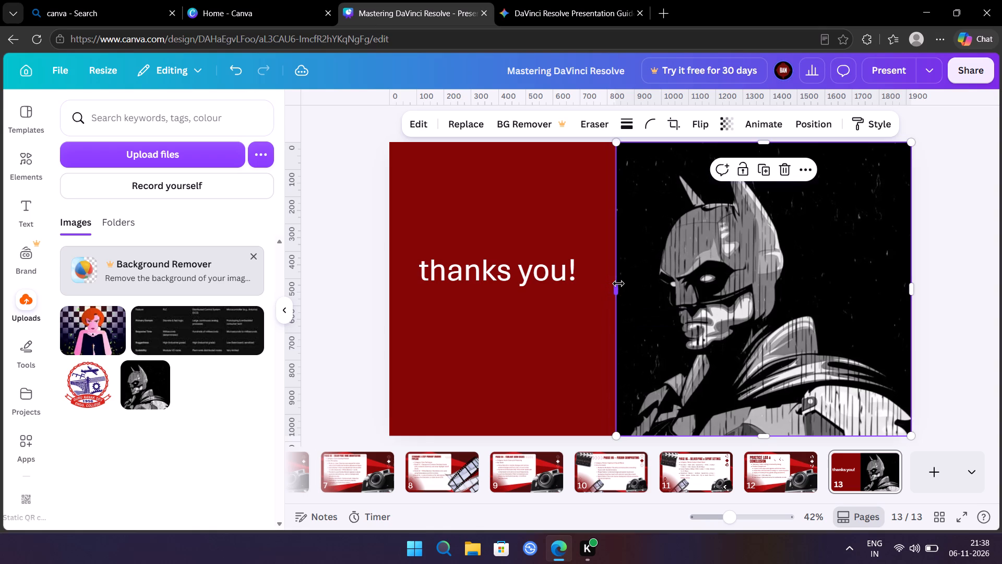
Set the Batman image's transparency to 23.
{"action": "left_click", "coordinate": [725, 130]}
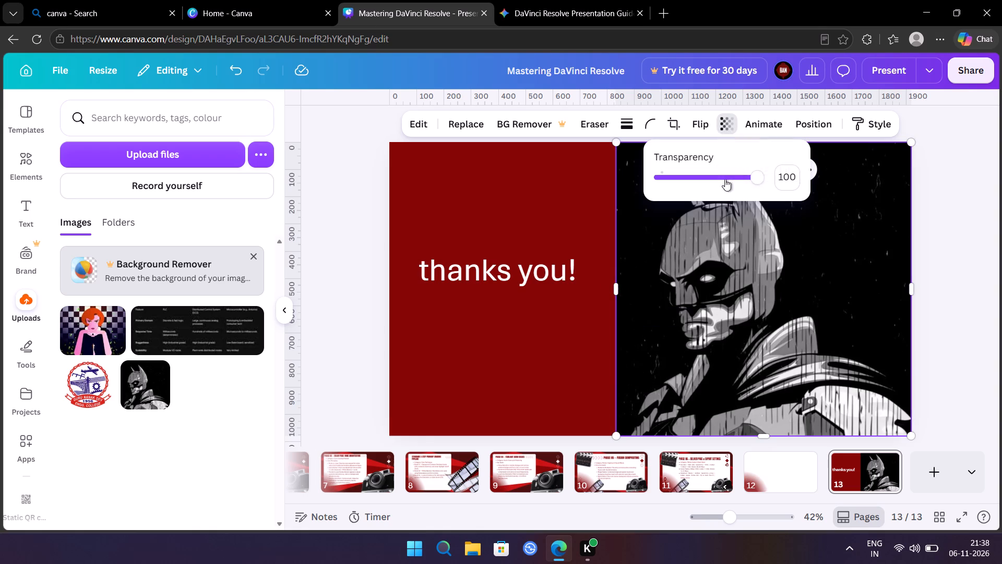
{"action": "left_click_drag", "start_coordinate": [751, 177], "coordinate": [670, 182]}
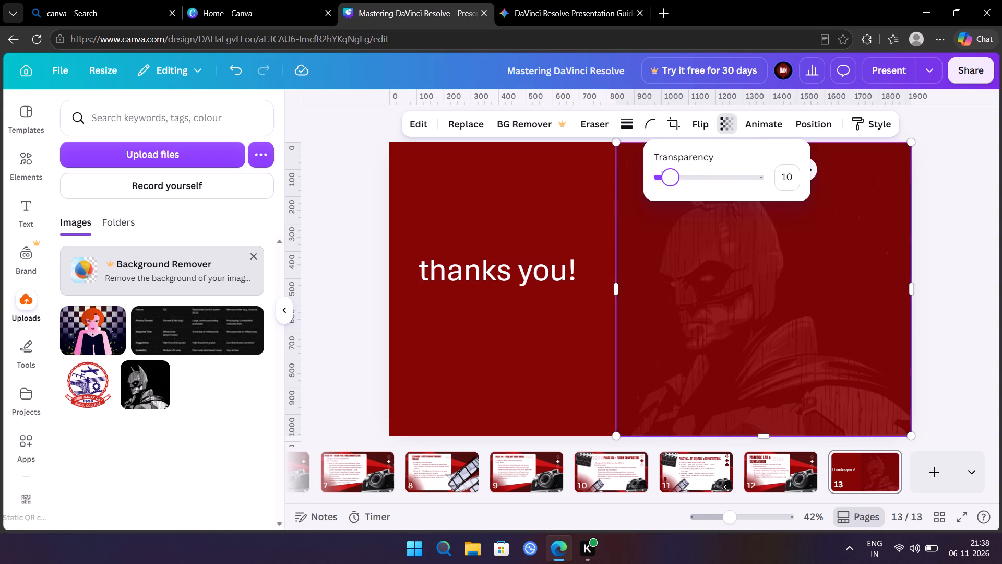
{"action": "left_click_drag", "start_coordinate": [670, 182], "coordinate": [682, 183]}
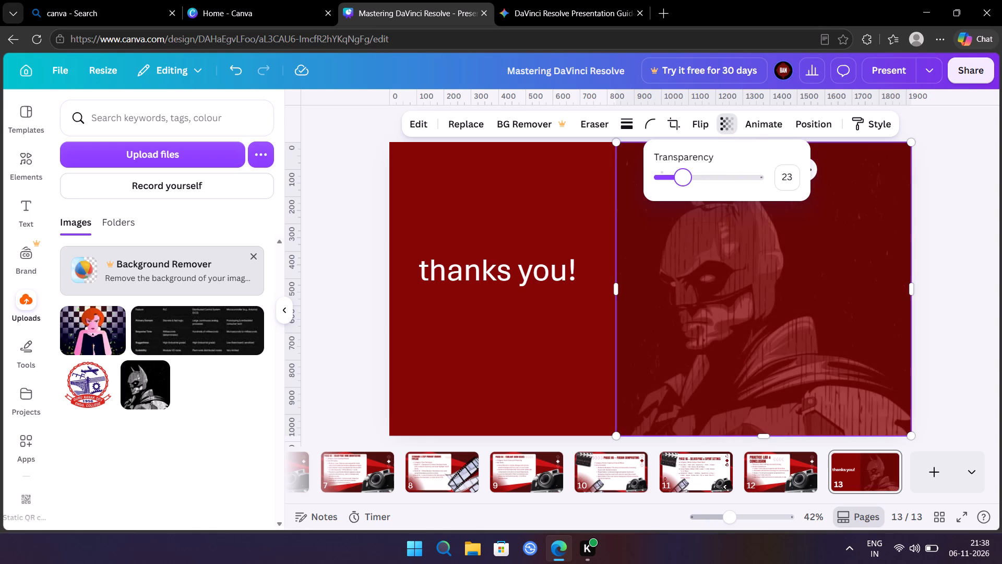
{"action": "left_click", "coordinate": [560, 190]}
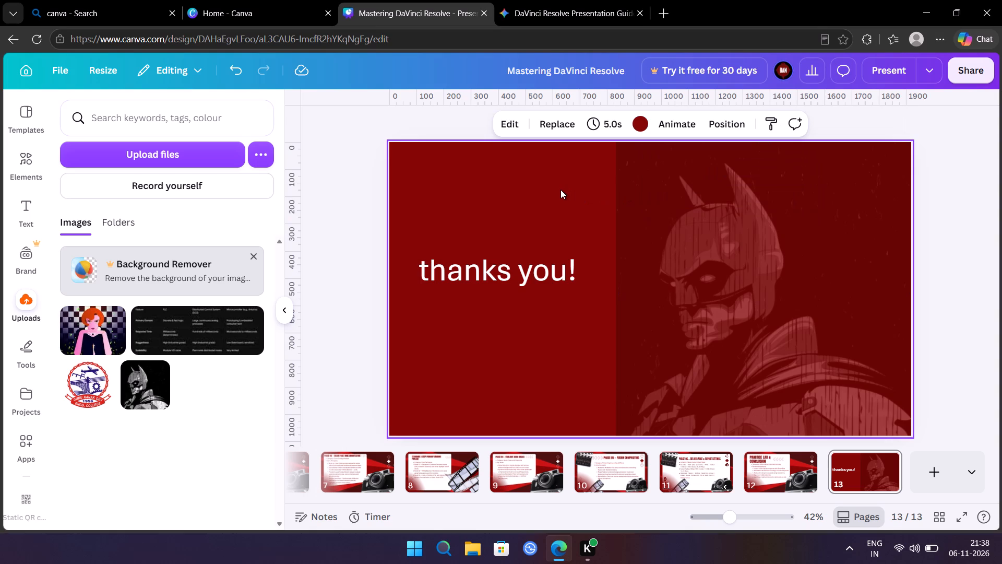
Go to page 1, the Mastering DaVinci Resolve title page, and open its page animation options.
{"action": "left_click", "coordinate": [737, 469]}
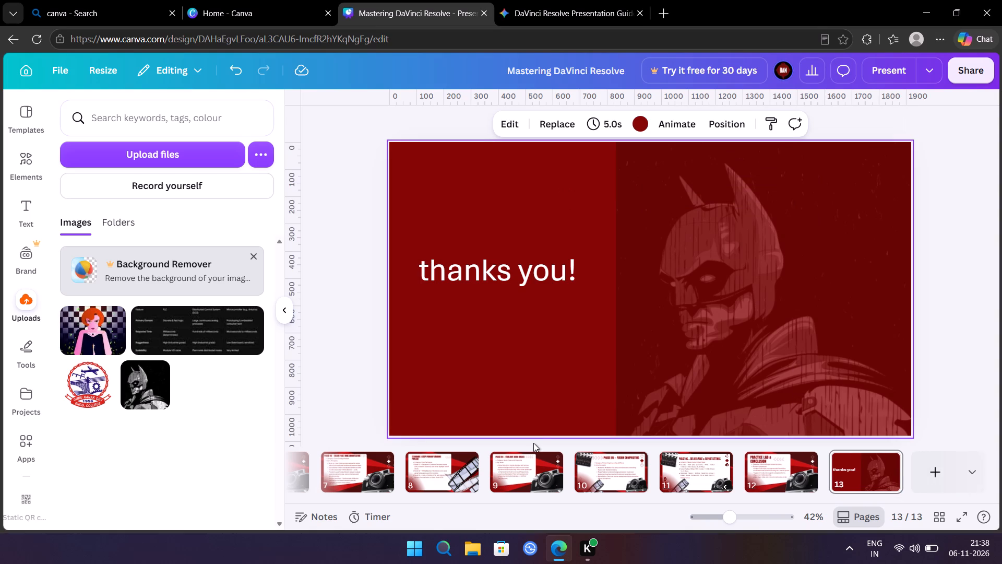
{"action": "scroll", "coordinate": [514, 477], "scroll_direction": "right", "scroll_amount": 5}
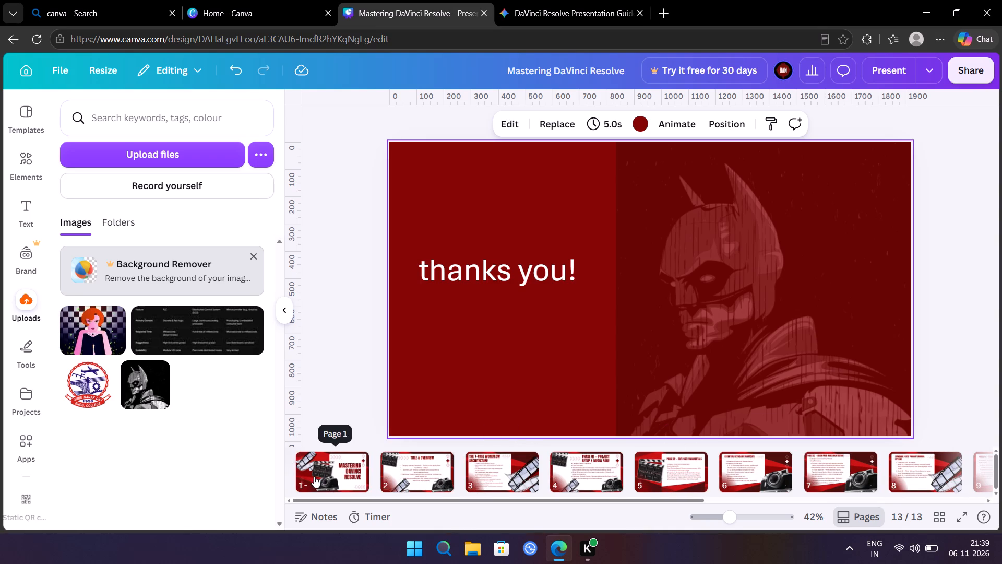
{"action": "left_click", "coordinate": [320, 474]}
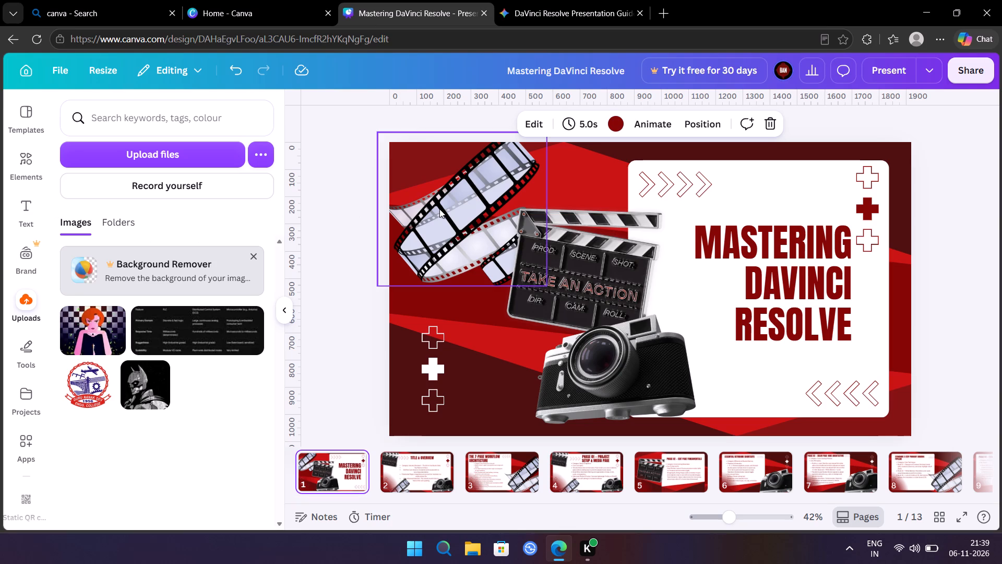
{"action": "left_click", "coordinate": [526, 125]}
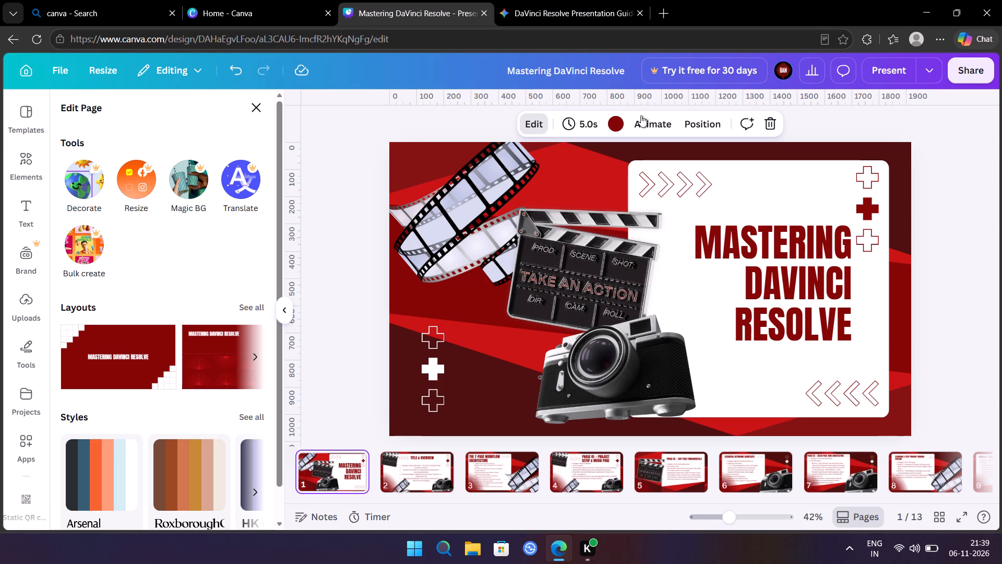
{"action": "left_click", "coordinate": [655, 118]}
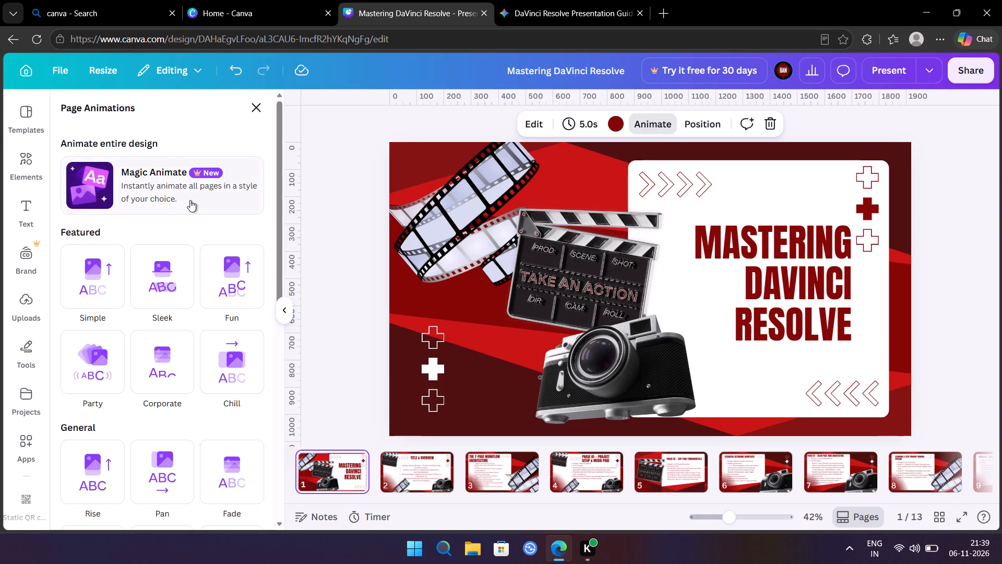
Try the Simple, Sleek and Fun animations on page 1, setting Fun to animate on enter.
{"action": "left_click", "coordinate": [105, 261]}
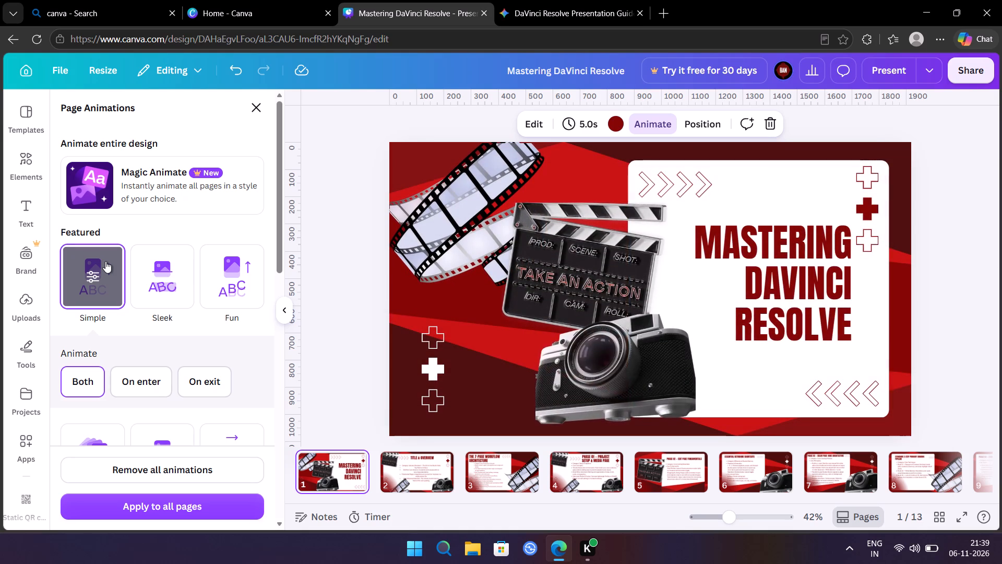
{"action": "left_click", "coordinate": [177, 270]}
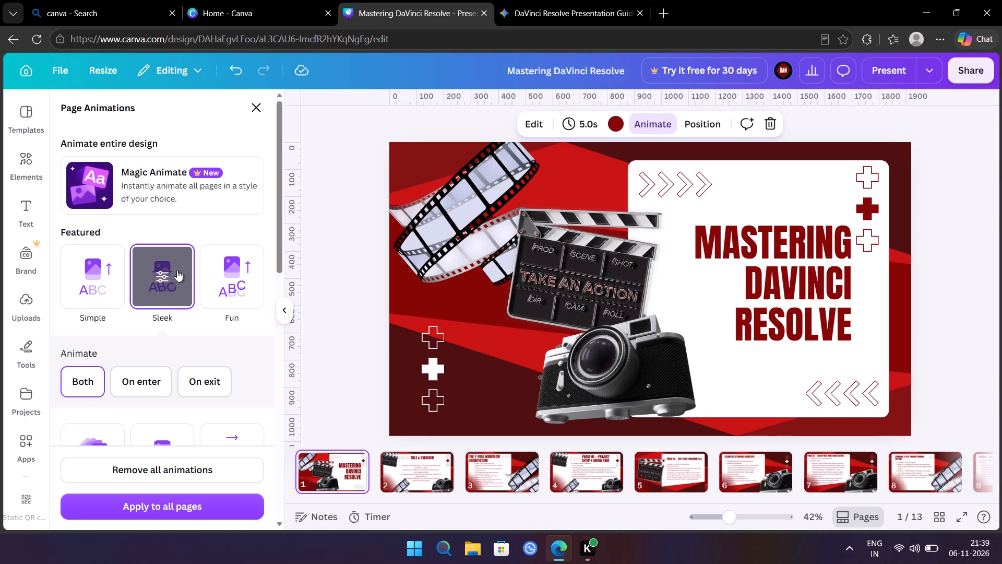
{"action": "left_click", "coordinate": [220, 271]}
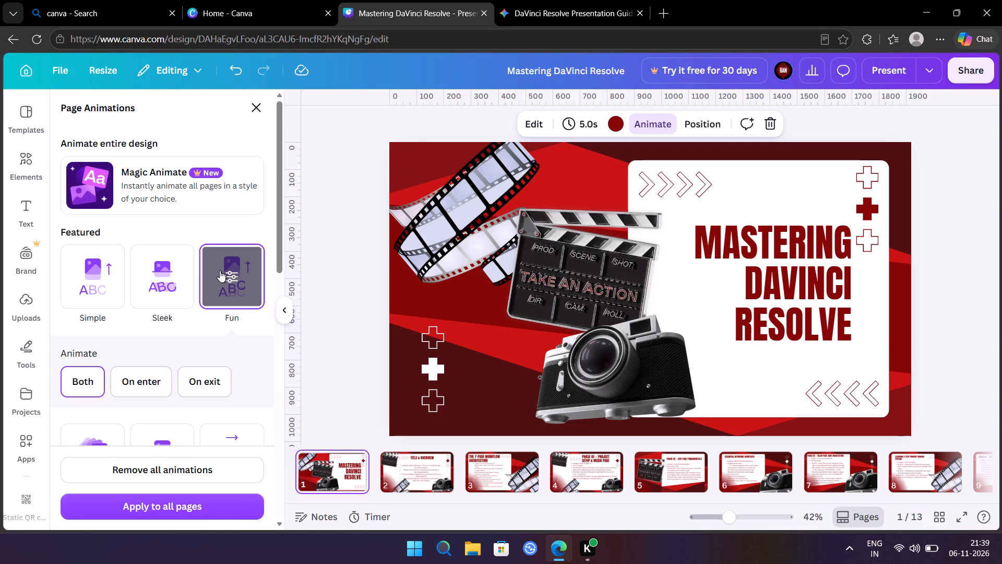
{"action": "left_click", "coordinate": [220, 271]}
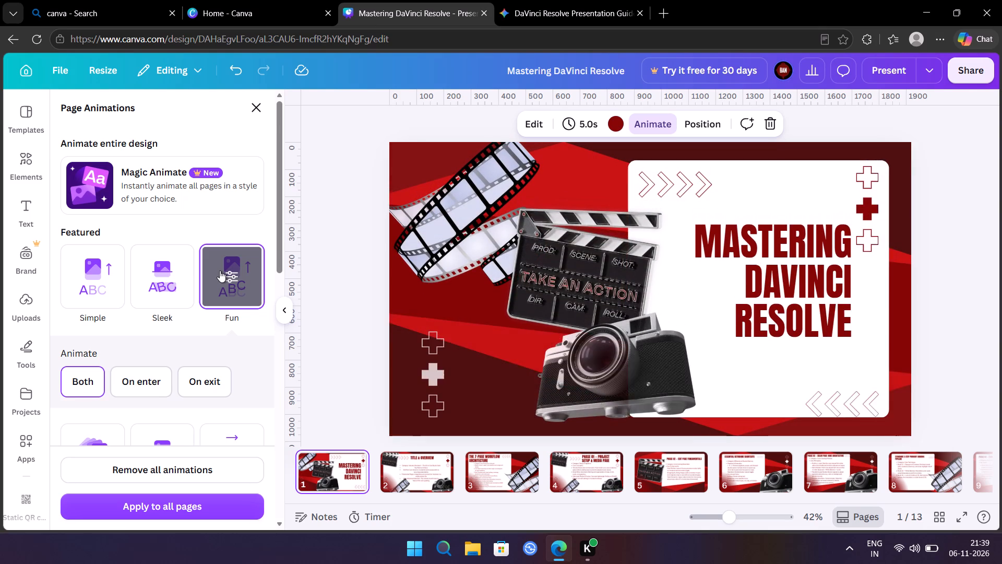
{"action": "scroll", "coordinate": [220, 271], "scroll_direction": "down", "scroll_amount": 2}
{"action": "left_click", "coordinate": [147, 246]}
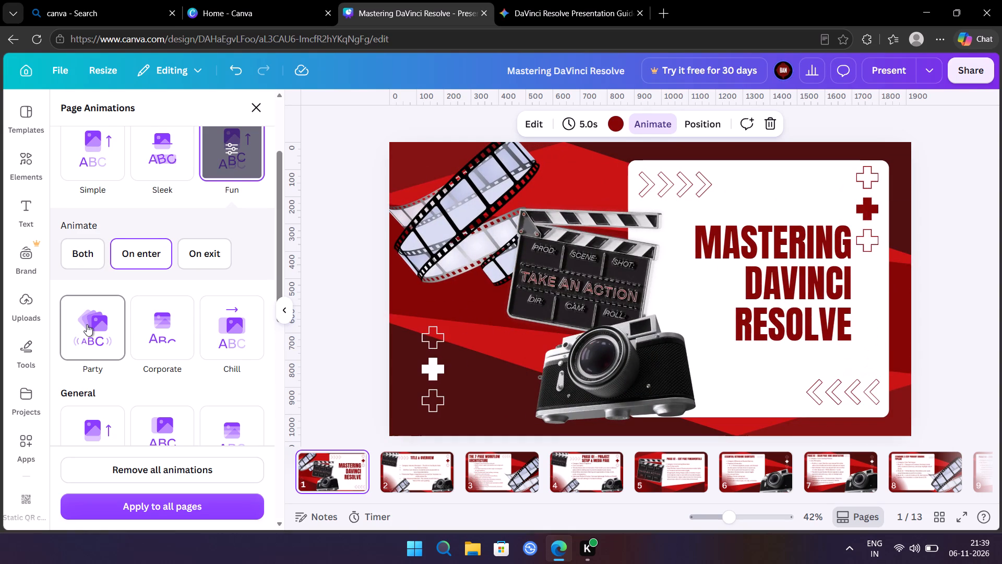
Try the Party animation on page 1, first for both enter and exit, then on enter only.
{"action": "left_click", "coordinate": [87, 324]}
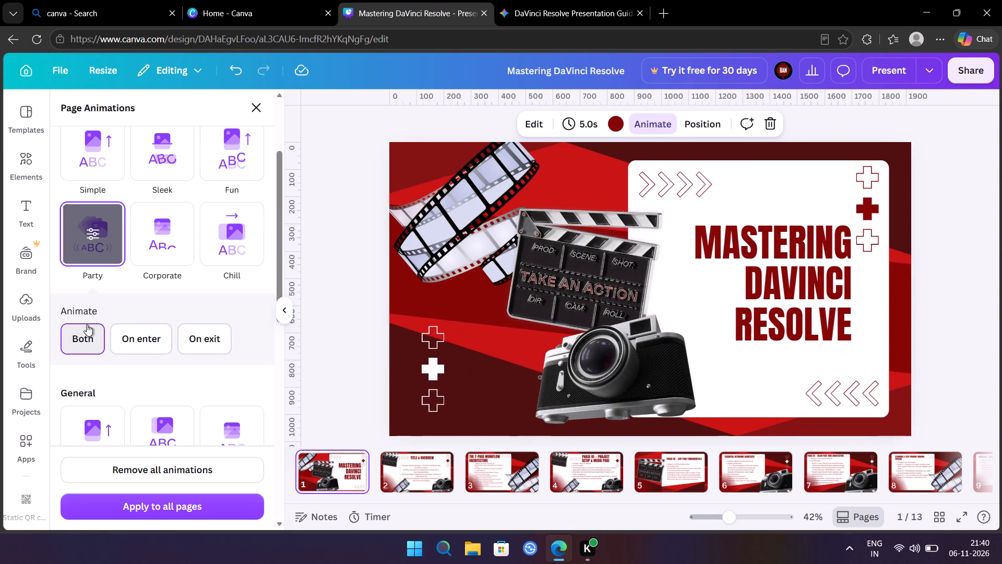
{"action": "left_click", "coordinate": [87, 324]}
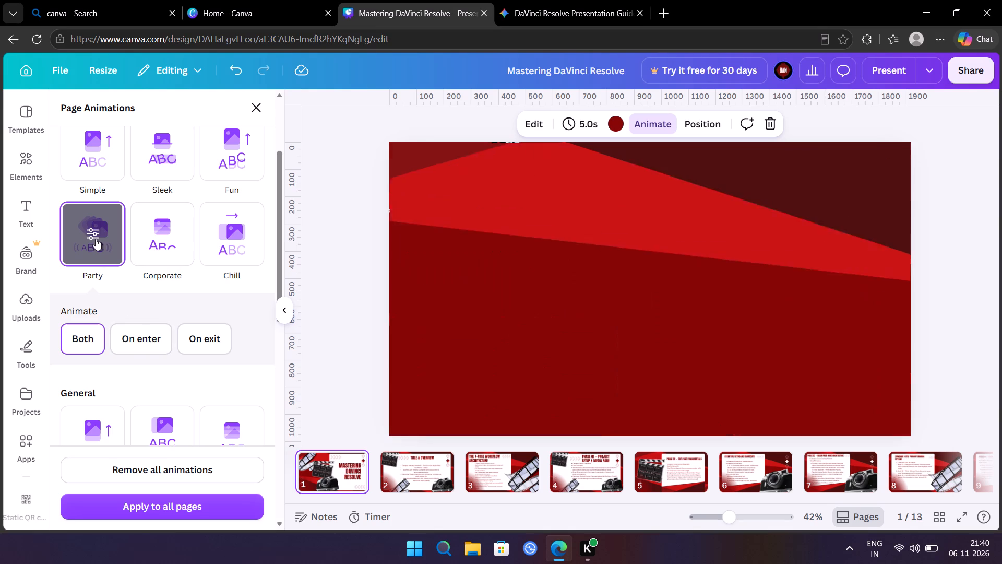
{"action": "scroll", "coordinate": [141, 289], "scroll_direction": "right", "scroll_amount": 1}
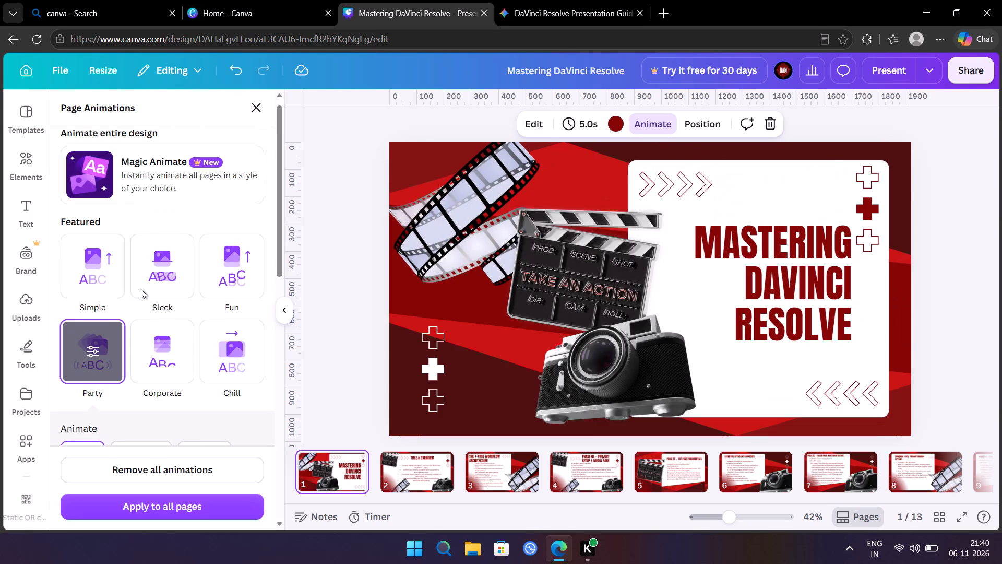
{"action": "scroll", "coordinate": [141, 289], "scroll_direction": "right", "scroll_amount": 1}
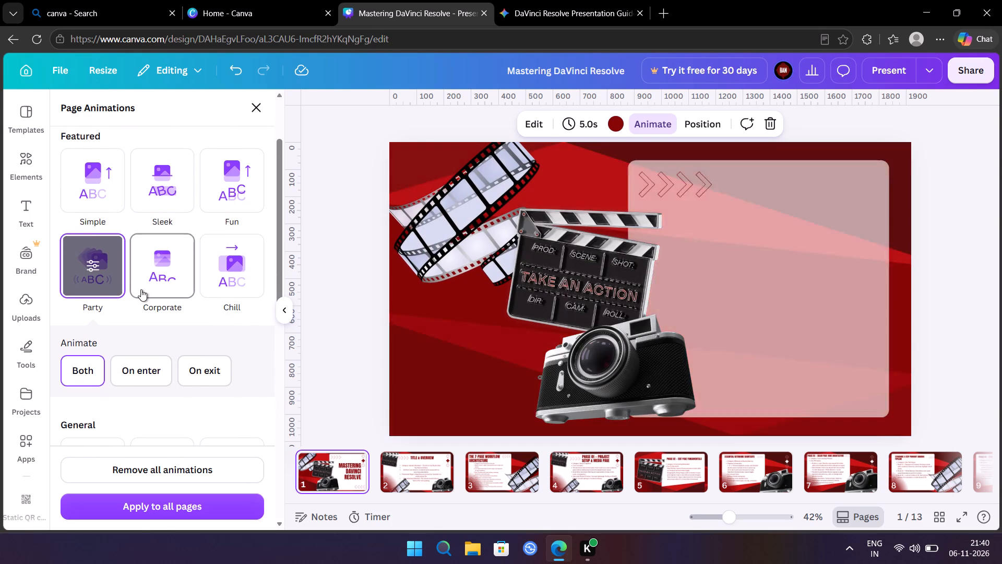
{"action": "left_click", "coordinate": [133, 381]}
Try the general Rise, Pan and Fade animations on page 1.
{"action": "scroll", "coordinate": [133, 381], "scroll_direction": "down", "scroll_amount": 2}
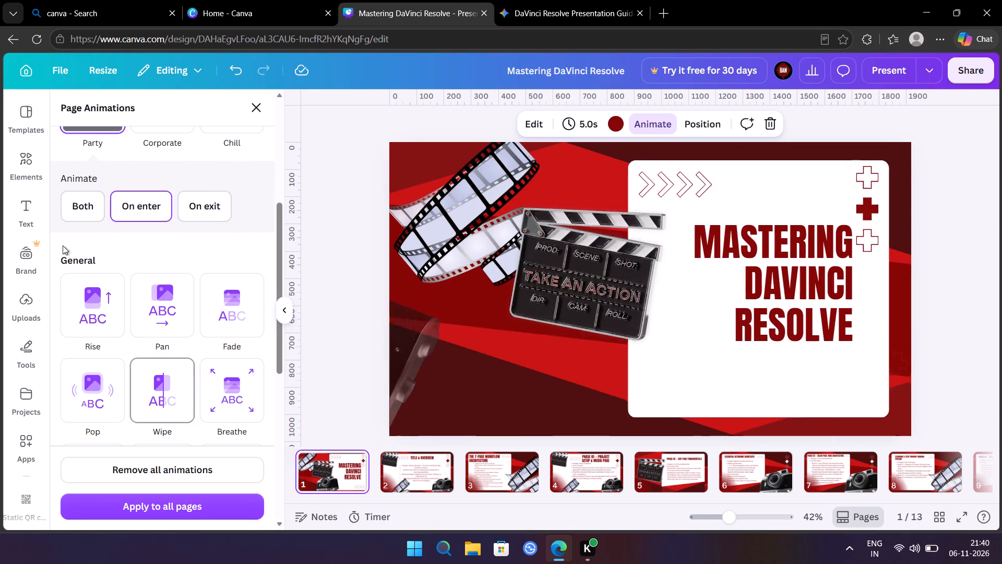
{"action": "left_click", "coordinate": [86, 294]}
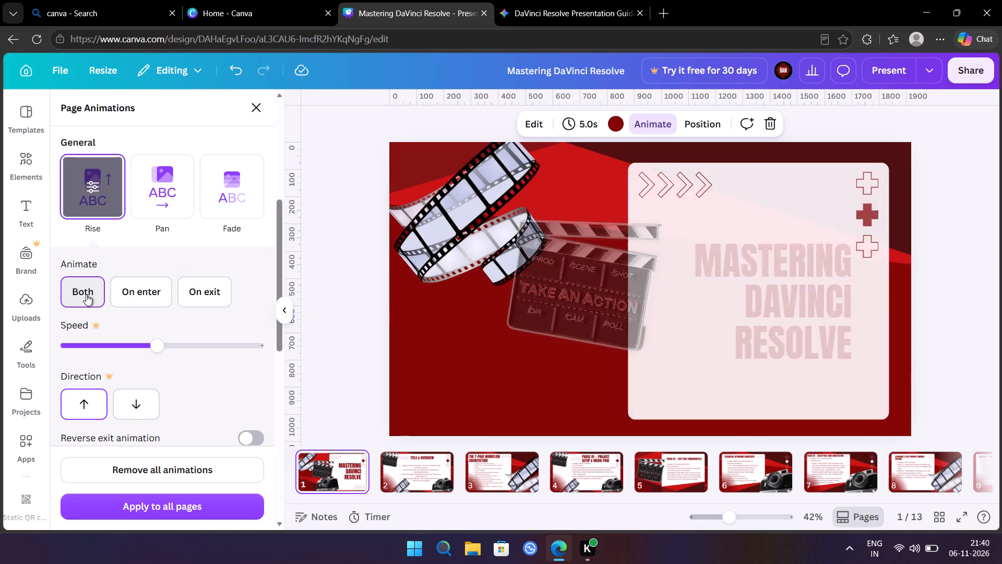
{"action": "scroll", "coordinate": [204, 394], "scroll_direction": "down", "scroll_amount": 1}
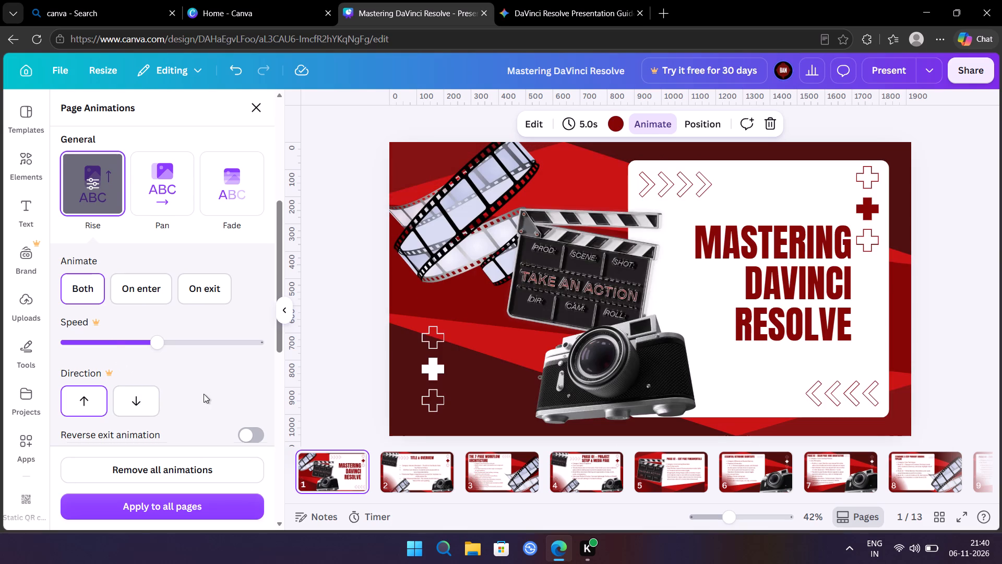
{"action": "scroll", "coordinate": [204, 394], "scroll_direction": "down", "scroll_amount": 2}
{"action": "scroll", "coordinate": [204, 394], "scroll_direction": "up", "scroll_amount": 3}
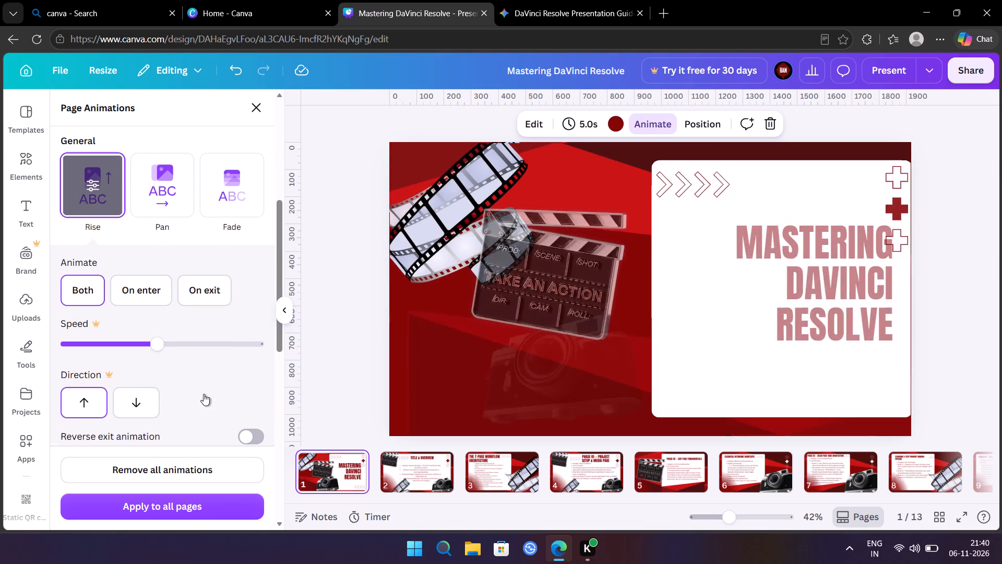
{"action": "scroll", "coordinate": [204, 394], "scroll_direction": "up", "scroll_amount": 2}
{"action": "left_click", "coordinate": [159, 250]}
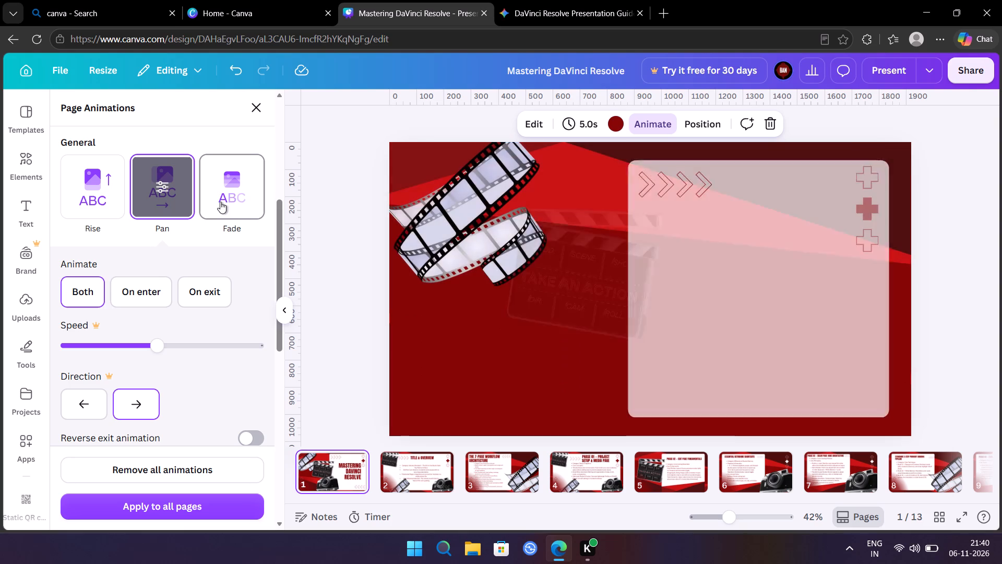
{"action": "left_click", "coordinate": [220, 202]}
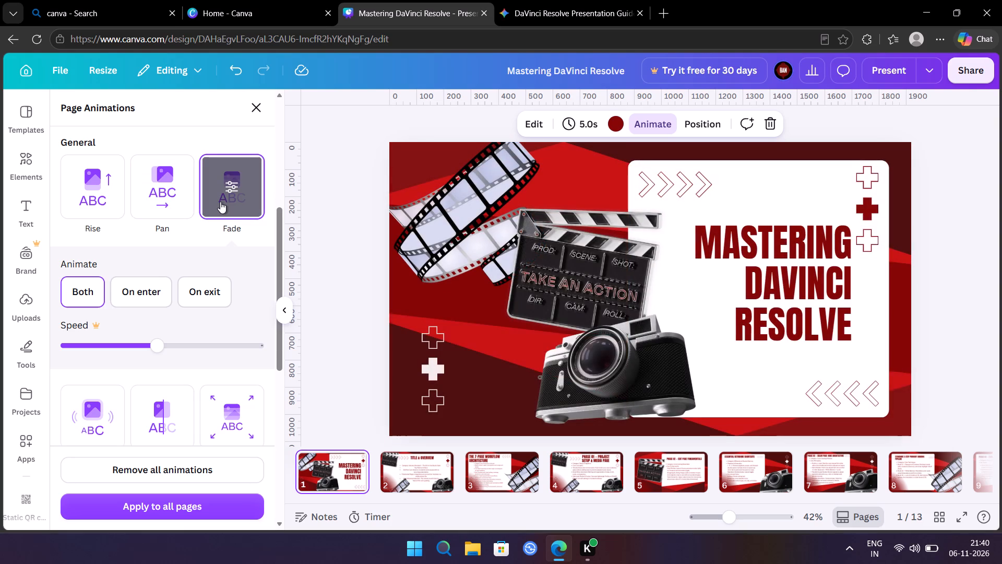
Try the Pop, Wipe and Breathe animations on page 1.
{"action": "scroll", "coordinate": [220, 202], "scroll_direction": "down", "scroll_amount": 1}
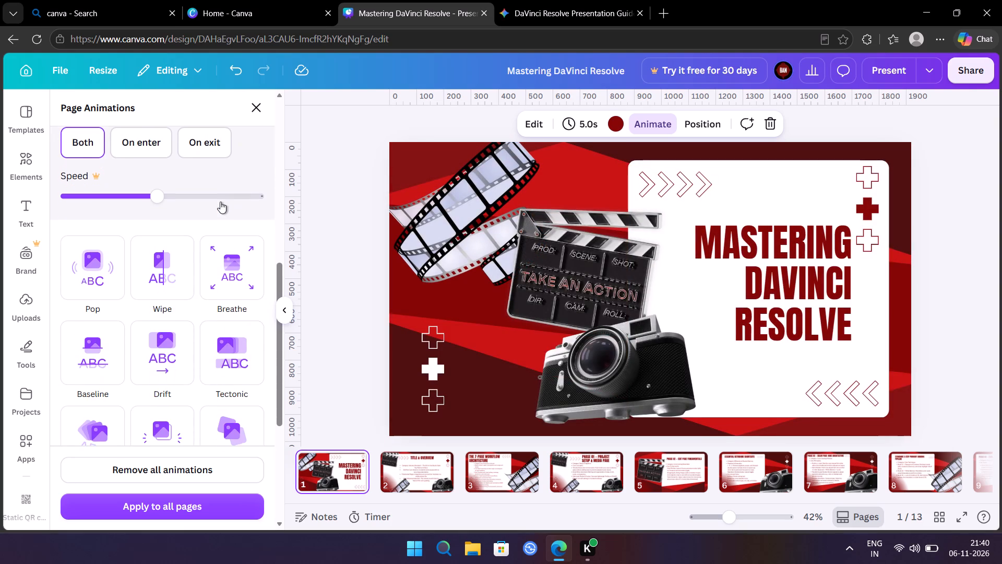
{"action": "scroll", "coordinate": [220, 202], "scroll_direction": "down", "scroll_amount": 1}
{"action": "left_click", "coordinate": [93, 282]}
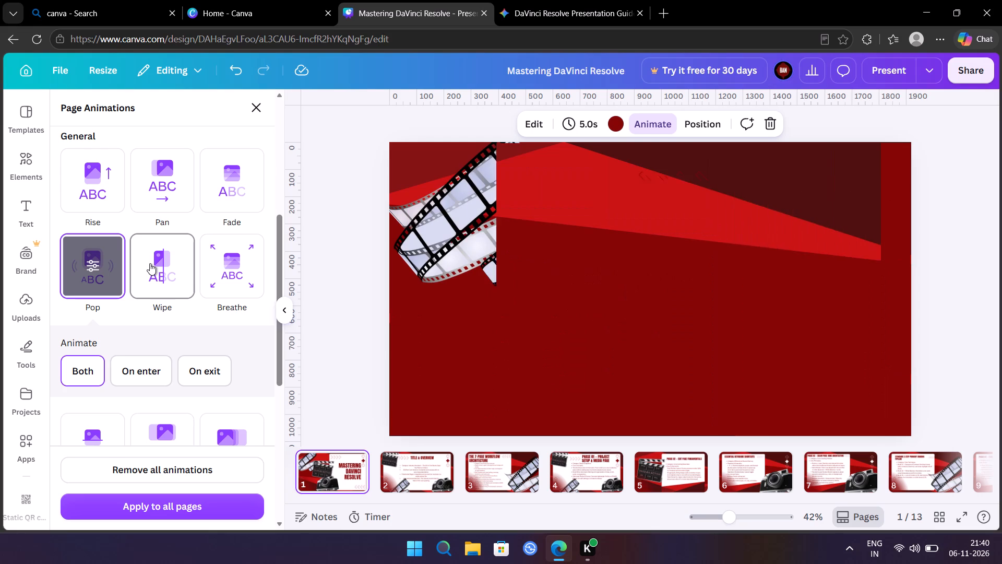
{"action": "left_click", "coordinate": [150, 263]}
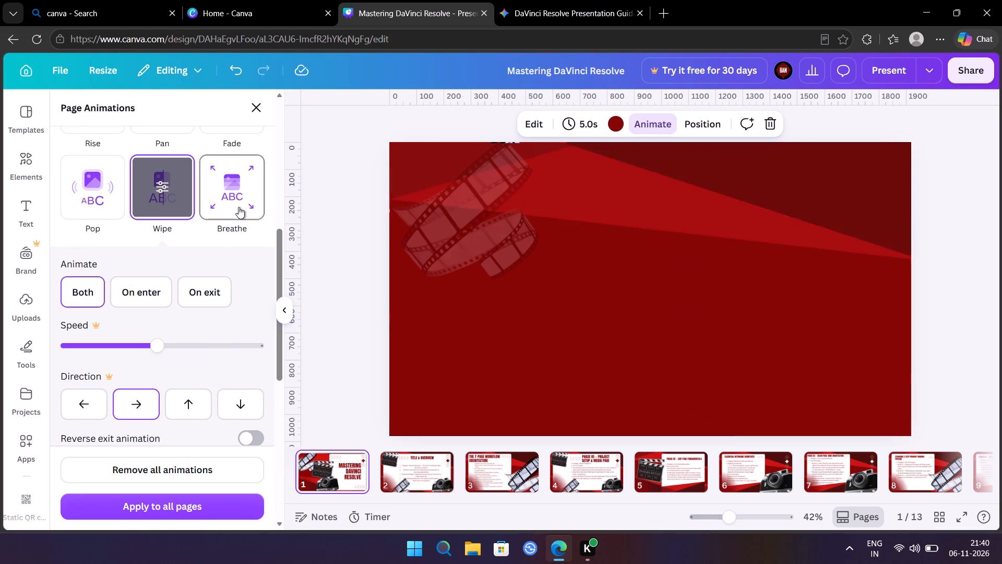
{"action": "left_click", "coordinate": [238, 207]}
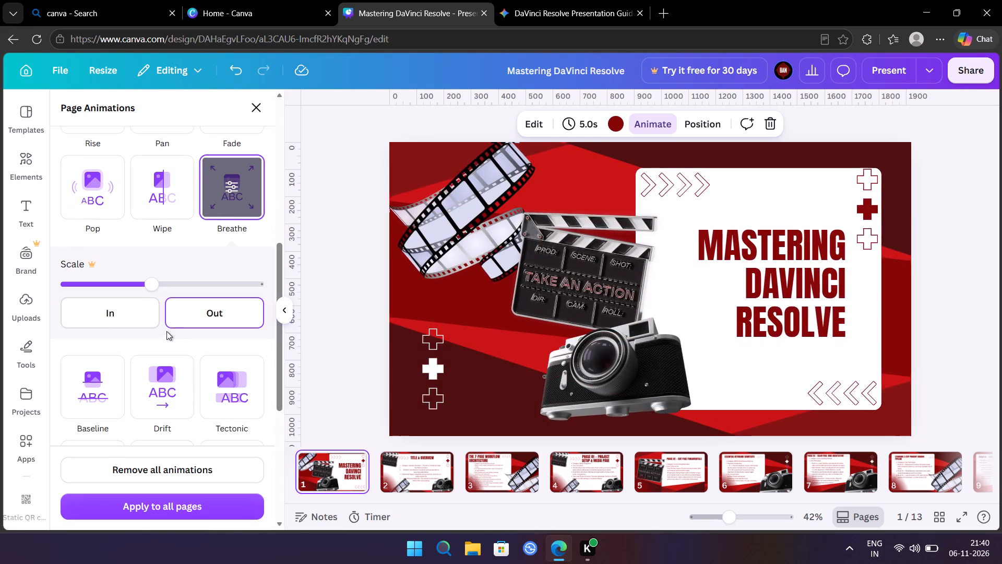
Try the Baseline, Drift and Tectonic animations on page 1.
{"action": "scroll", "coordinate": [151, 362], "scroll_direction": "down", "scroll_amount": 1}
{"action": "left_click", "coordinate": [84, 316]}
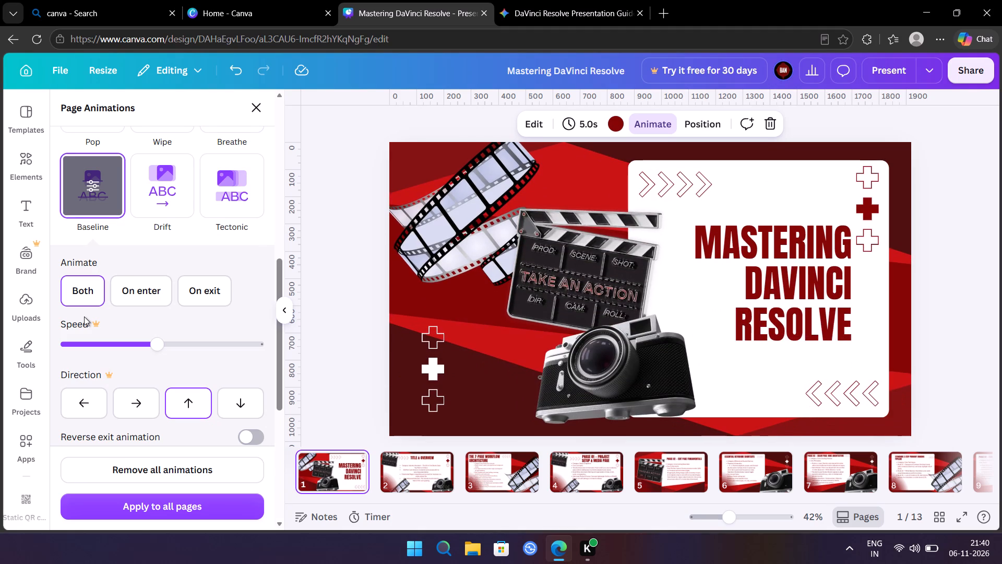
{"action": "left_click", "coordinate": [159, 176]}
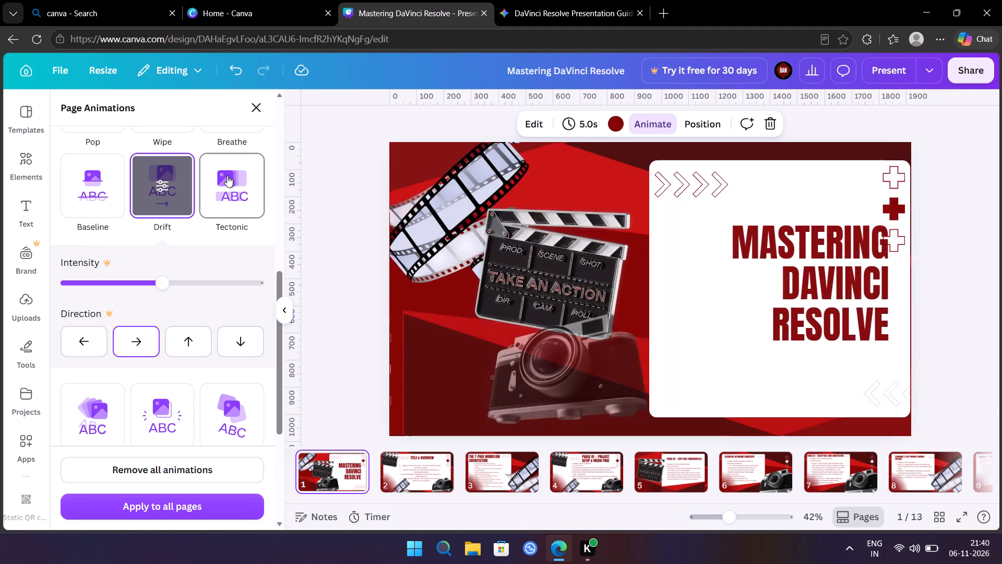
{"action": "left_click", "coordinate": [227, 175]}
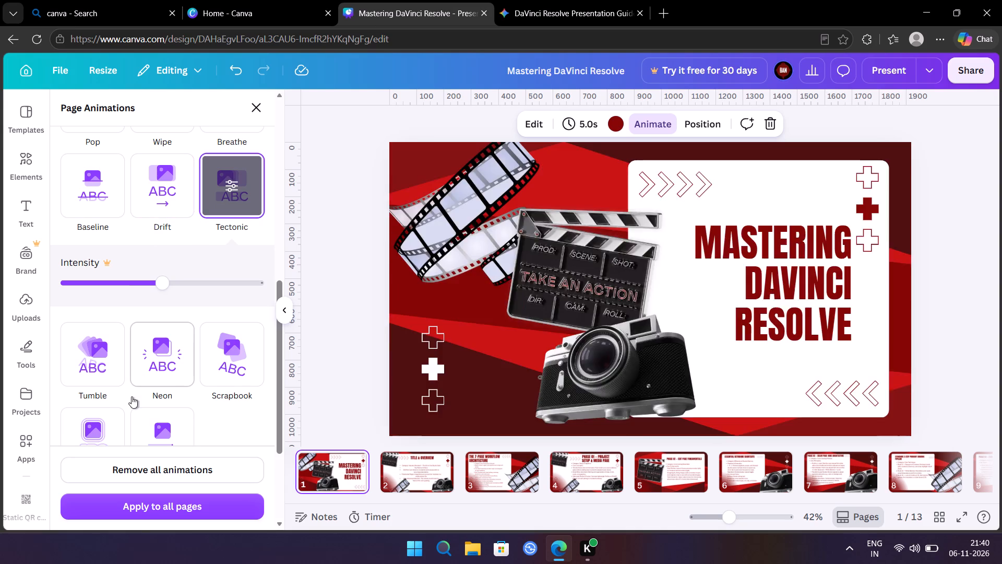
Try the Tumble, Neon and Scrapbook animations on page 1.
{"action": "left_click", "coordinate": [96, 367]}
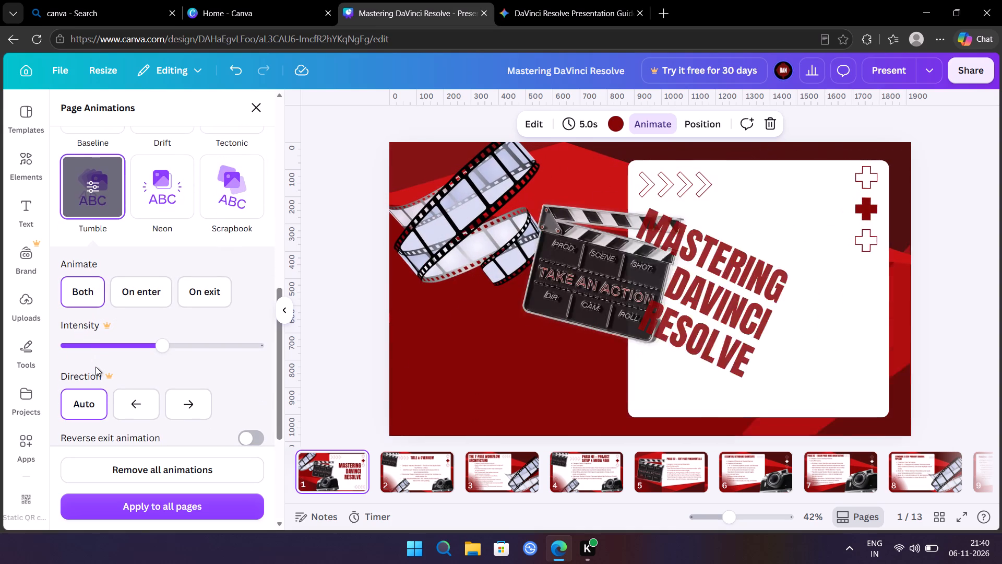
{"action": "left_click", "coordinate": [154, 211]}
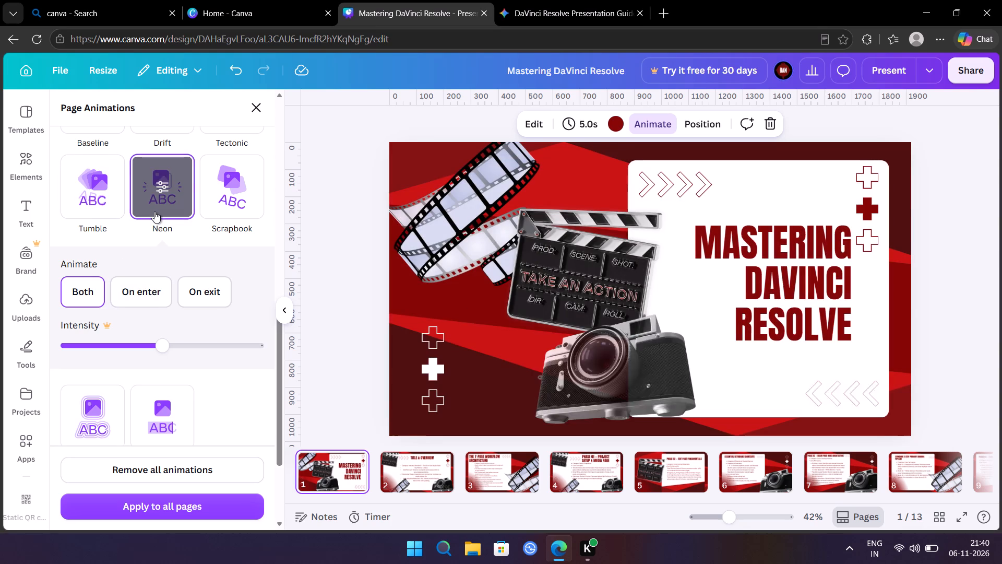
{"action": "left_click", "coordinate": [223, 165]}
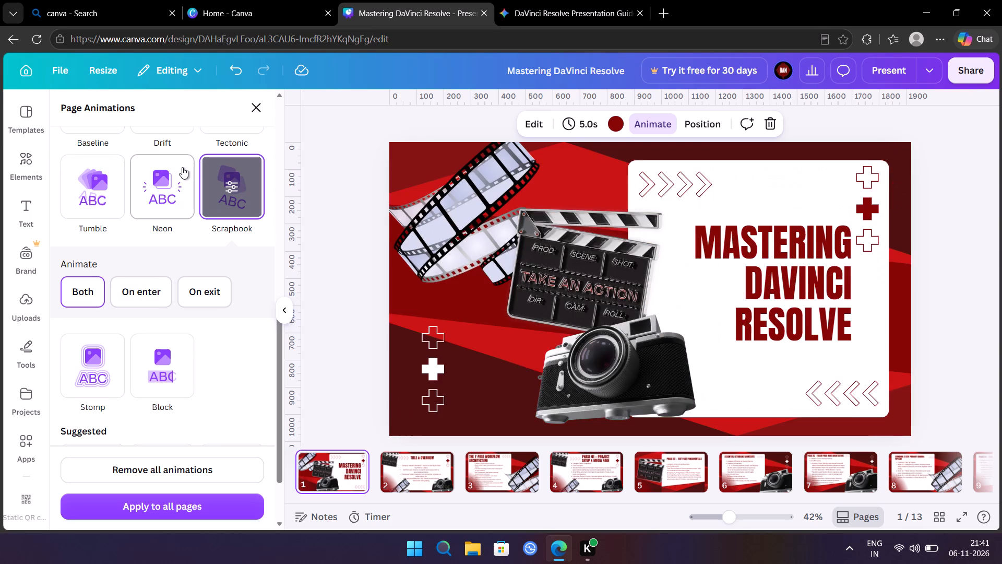
Choose the Neon page animation for both enter and exit and apply it to all pages.
{"action": "left_click", "coordinate": [179, 169]}
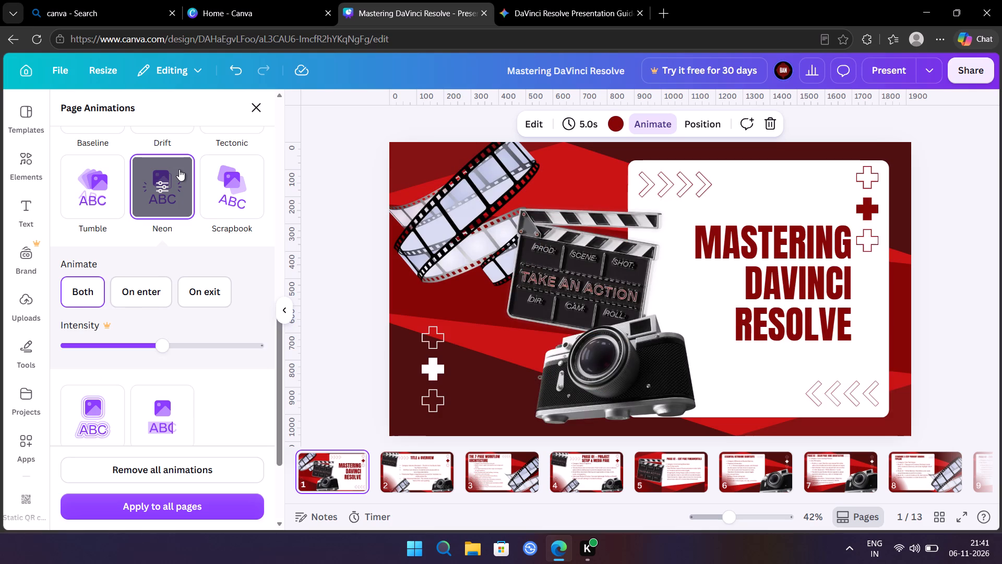
{"action": "scroll", "coordinate": [179, 169], "scroll_direction": "down", "scroll_amount": 1}
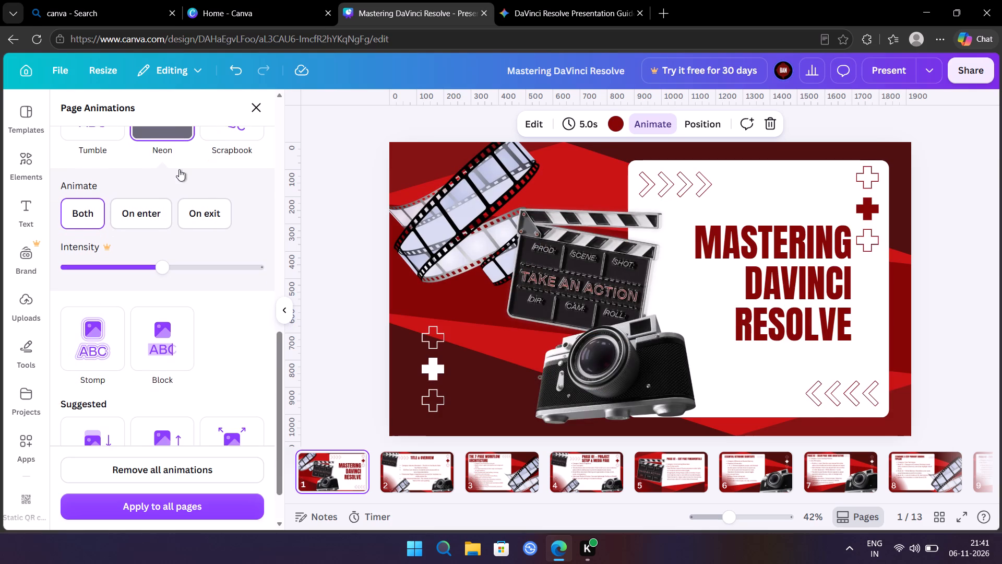
{"action": "scroll", "coordinate": [179, 169], "scroll_direction": "down", "scroll_amount": 1}
{"action": "left_click", "coordinate": [133, 503]}
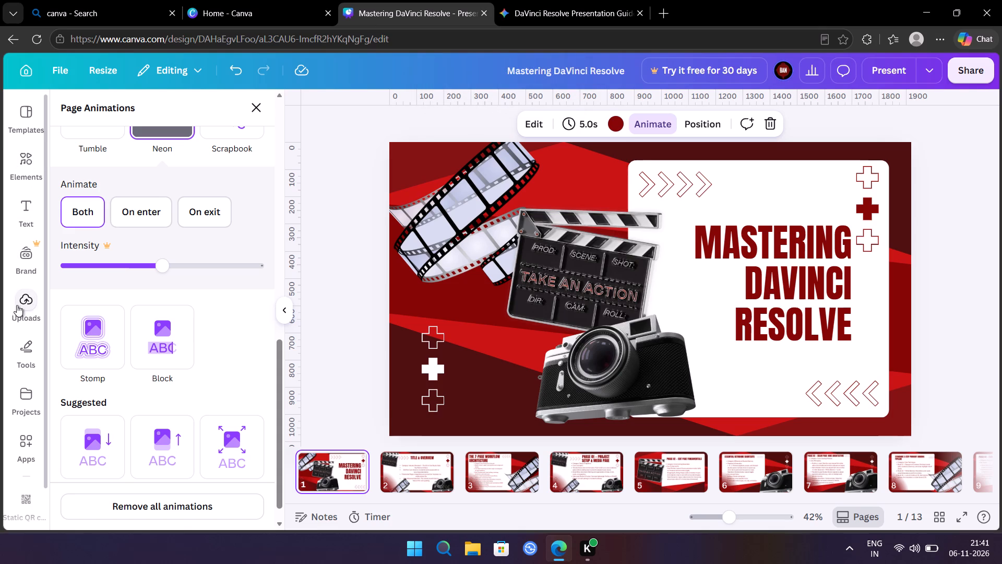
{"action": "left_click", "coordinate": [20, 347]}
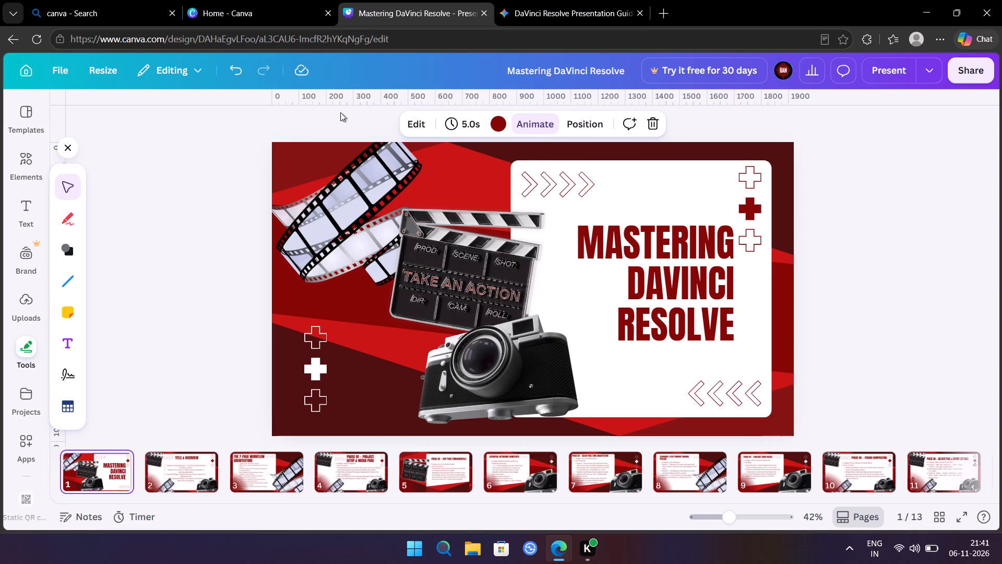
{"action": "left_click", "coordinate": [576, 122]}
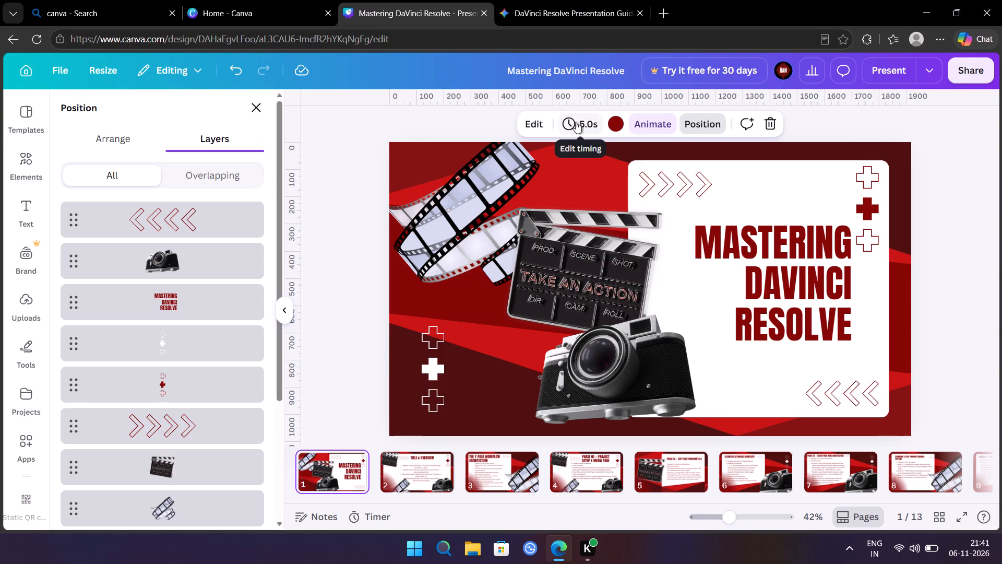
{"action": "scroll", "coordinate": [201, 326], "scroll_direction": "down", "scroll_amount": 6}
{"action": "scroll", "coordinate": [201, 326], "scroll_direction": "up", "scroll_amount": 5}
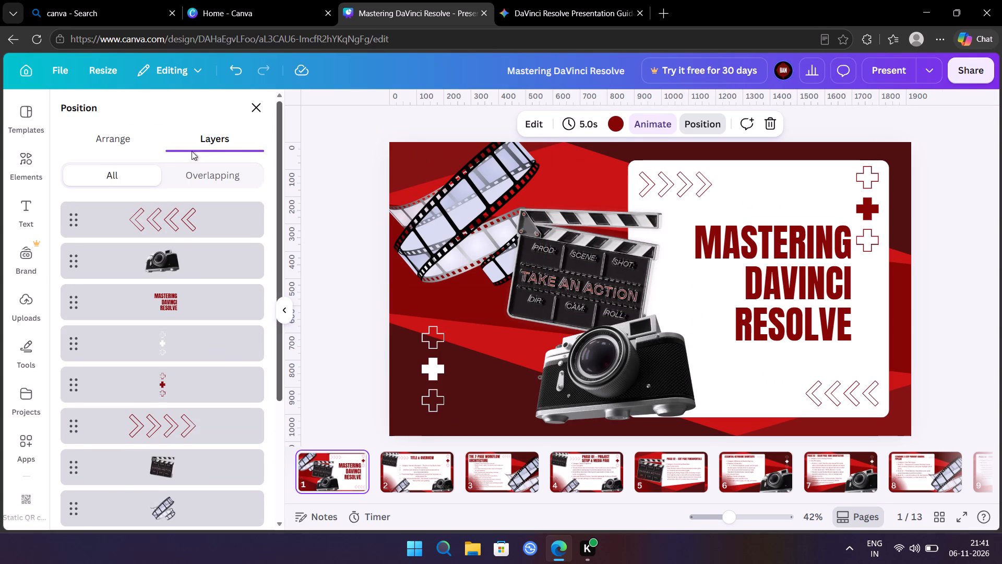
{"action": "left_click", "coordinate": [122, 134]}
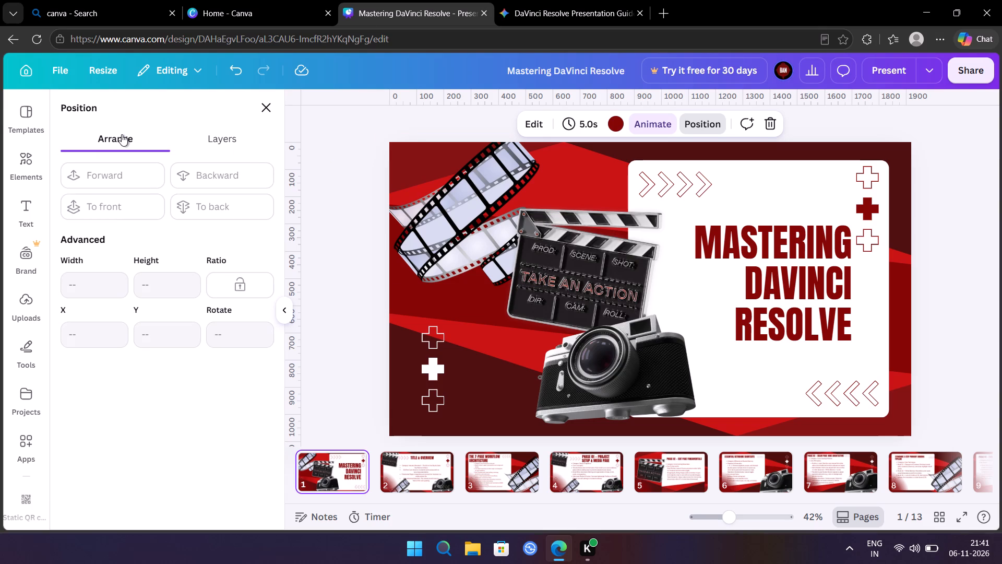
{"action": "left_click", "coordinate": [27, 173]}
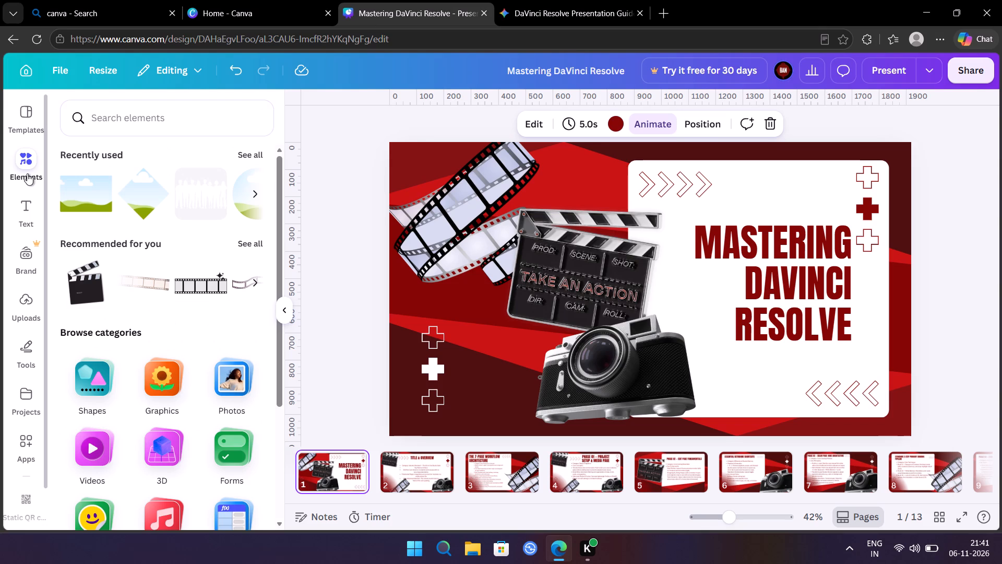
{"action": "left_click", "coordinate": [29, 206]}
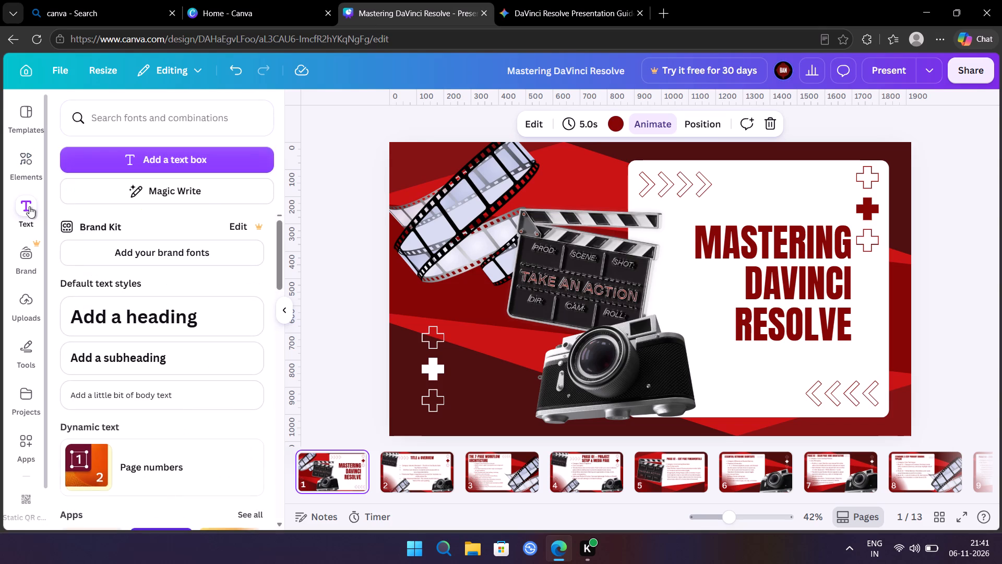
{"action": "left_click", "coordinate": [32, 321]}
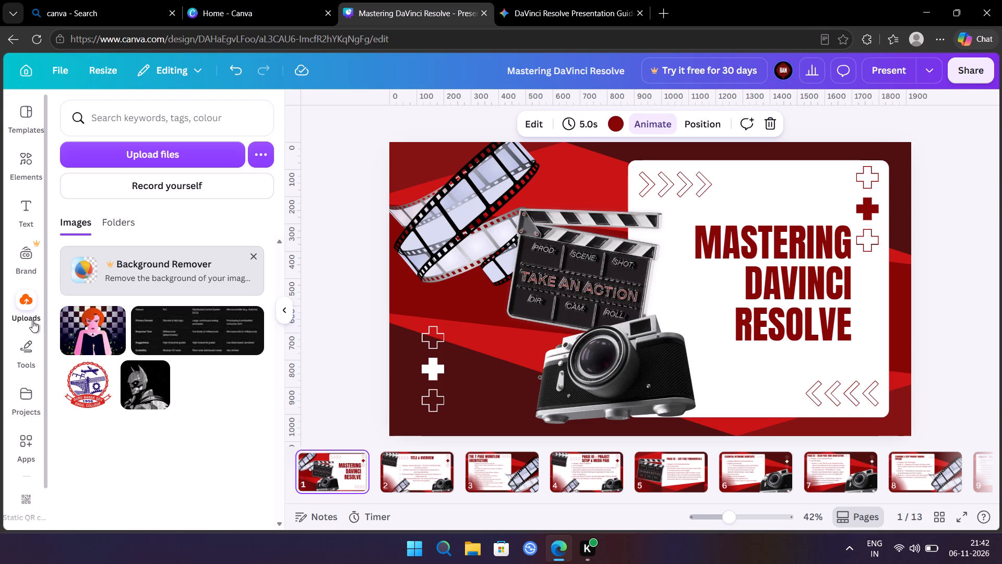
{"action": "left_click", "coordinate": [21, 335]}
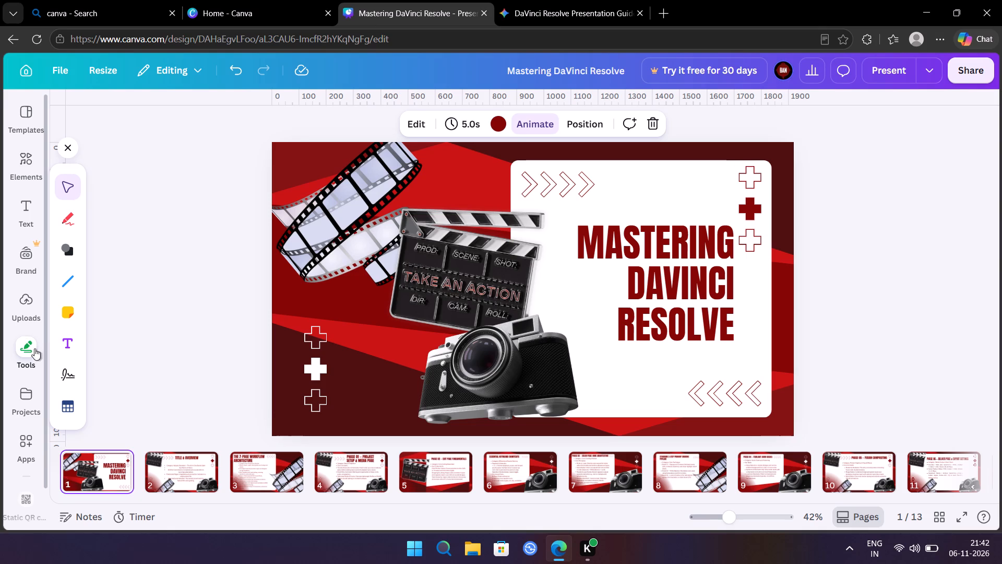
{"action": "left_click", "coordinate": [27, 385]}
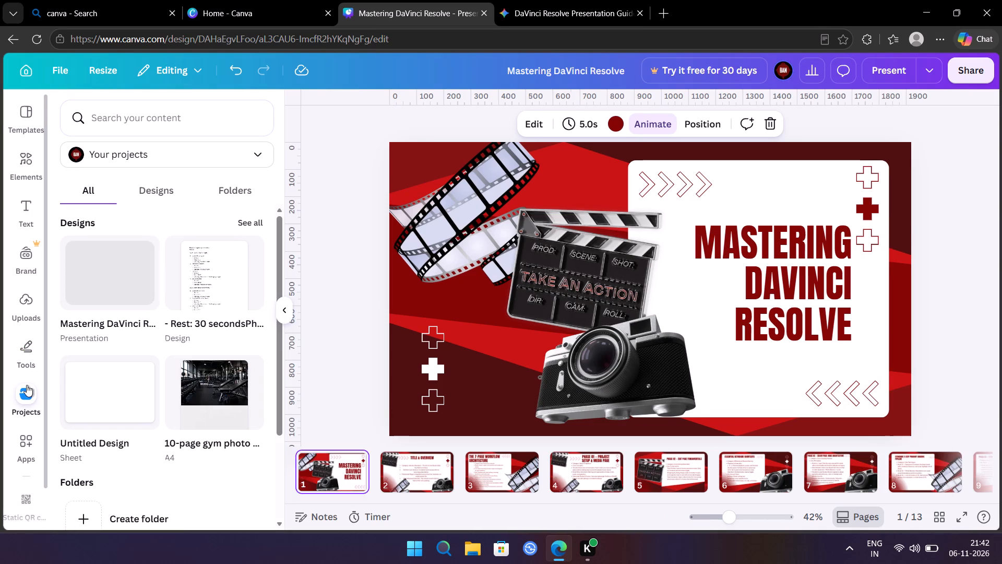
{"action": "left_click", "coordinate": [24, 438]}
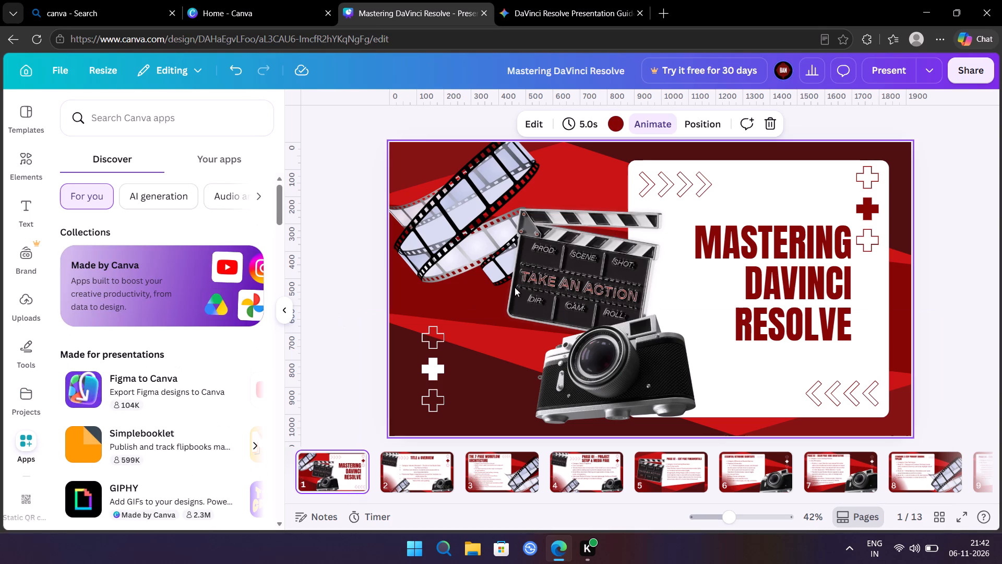
Page through the presentation from page 1 to page 11 to review the layout and text of each page.
{"action": "key", "text": "Right"}
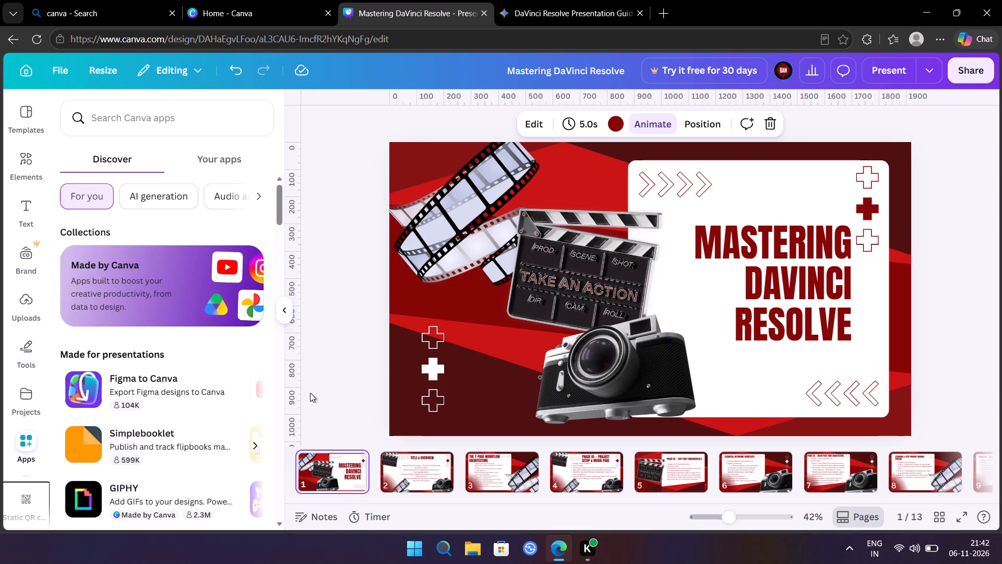
{"action": "left_click", "coordinate": [335, 391]}
{"action": "key", "text": "Right"}
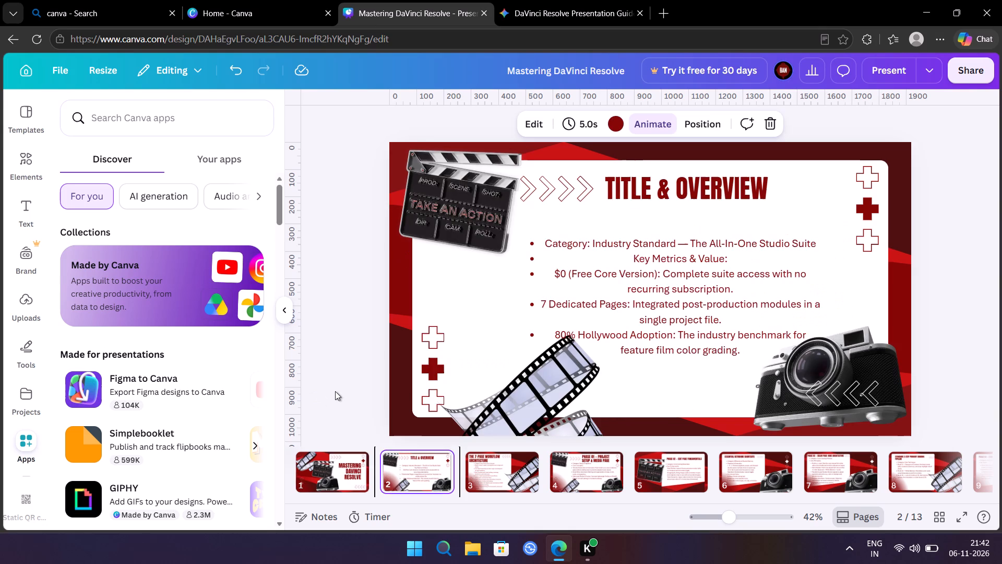
{"action": "key", "text": "Right"}
{"action": "key", "text": "Right"}
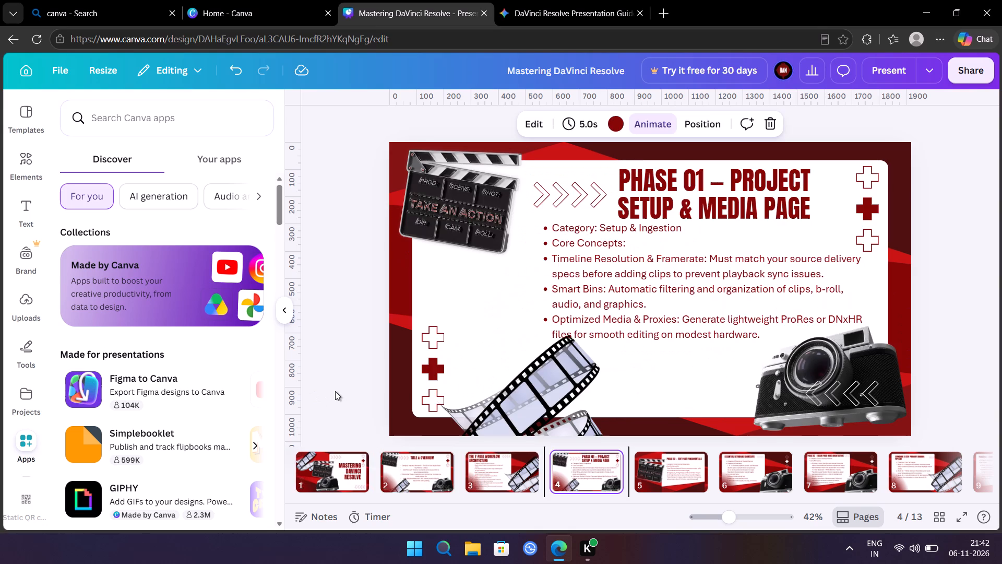
{"action": "key", "text": "Right"}
{"action": "key", "text": "Right"}
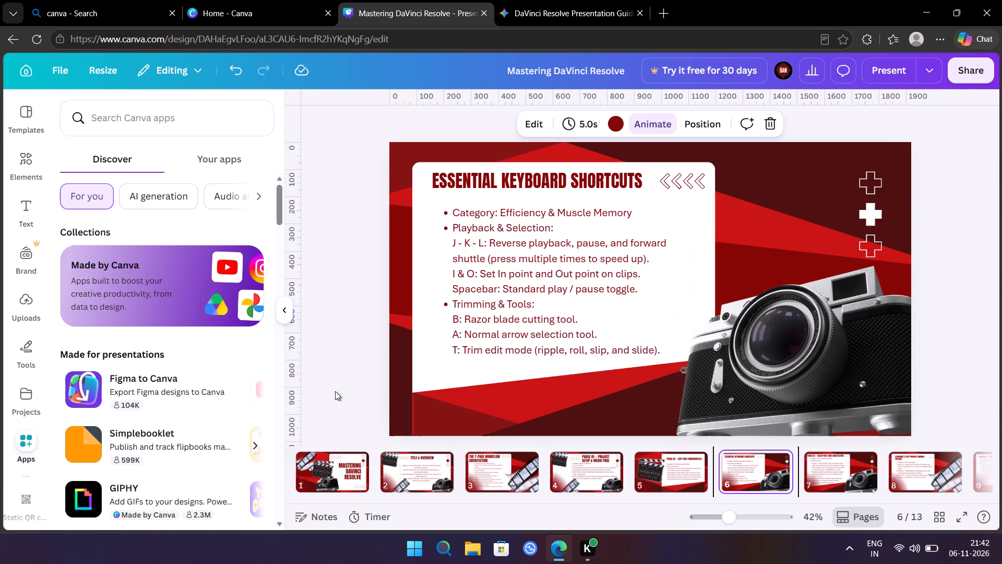
{"action": "key", "text": "Right"}
{"action": "key", "text": "Right"}
{"action": "key", "text": "Right"}
{"action": "key", "text": "Right"}
{"action": "key", "text": "Right"}
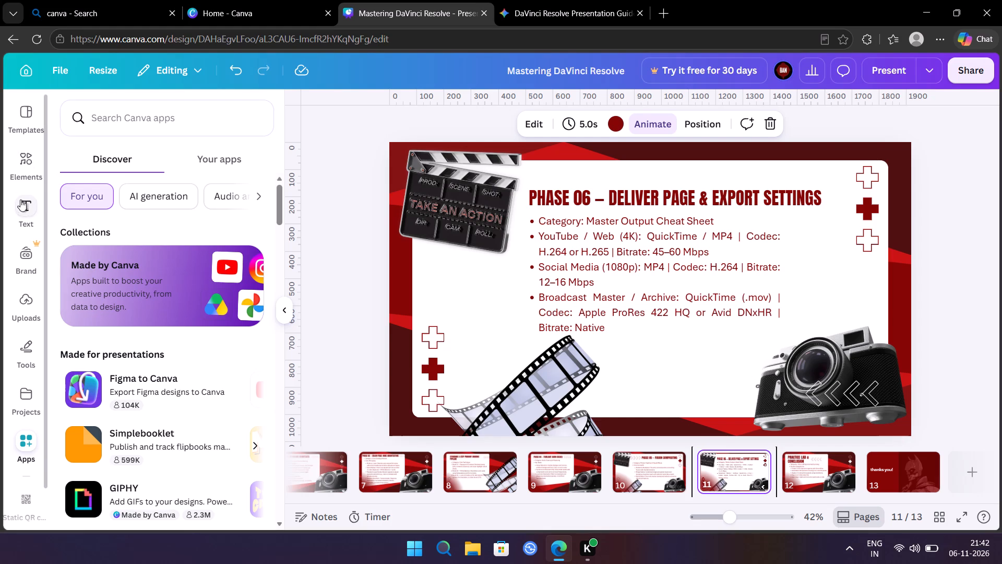
Set the font of page 11's heading, "Phase 06 – Deliver Page & Export Settings", to Times New Roman.
{"action": "left_click", "coordinate": [20, 202]}
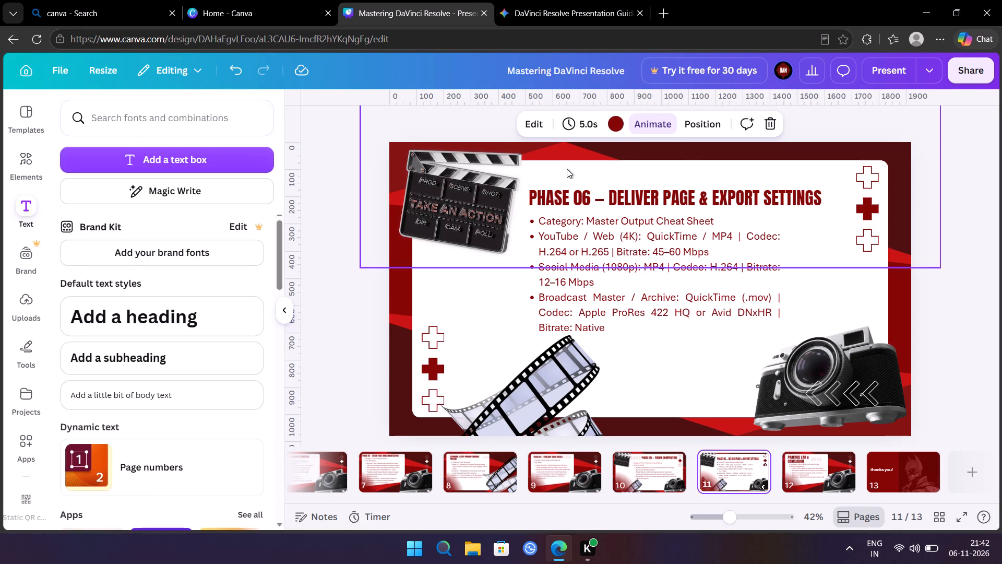
{"action": "left_click", "coordinate": [553, 197]}
{"action": "left_click", "coordinate": [421, 118]}
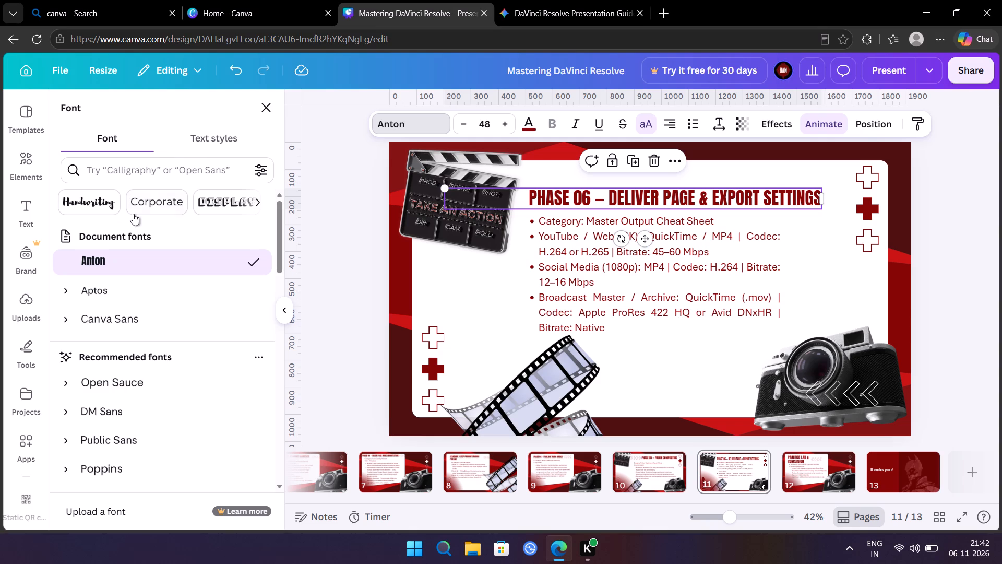
{"action": "left_click", "coordinate": [182, 178]}
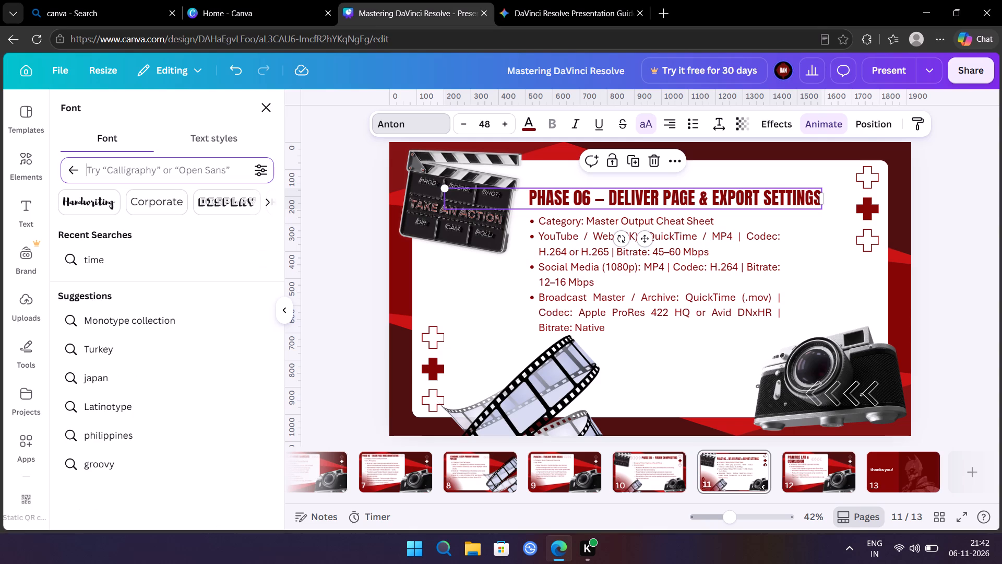
{"action": "left_click", "coordinate": [132, 272]}
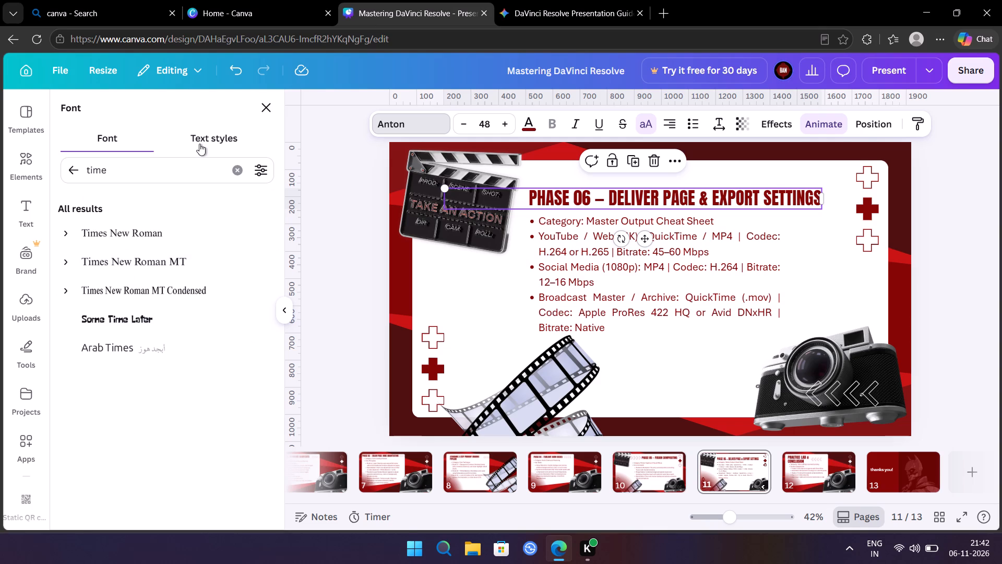
{"action": "left_click", "coordinate": [168, 225]}
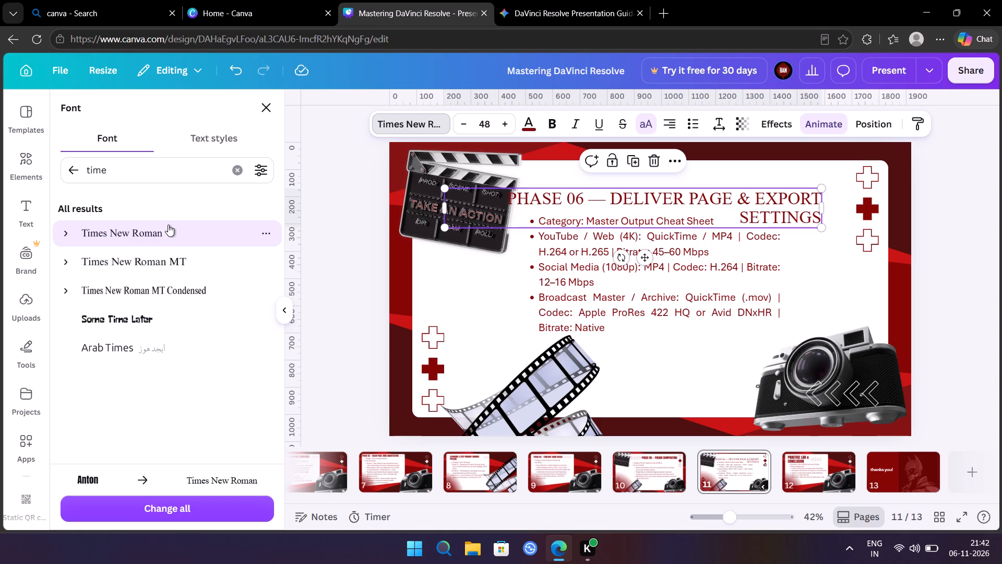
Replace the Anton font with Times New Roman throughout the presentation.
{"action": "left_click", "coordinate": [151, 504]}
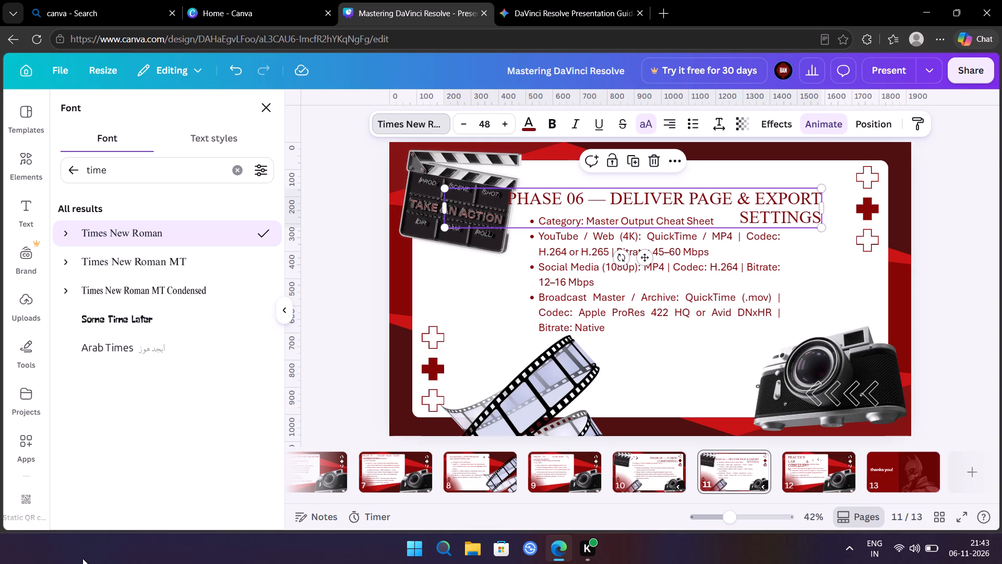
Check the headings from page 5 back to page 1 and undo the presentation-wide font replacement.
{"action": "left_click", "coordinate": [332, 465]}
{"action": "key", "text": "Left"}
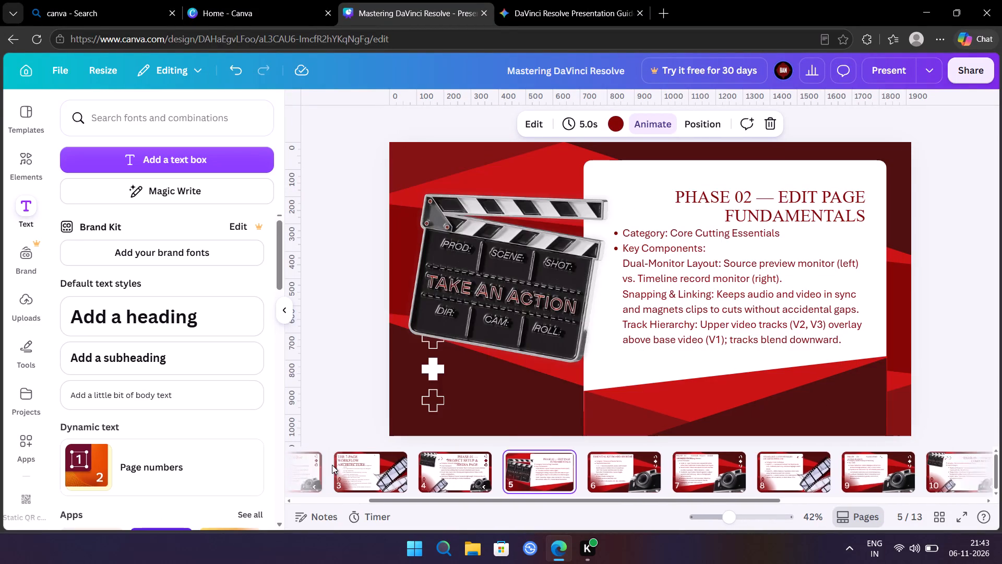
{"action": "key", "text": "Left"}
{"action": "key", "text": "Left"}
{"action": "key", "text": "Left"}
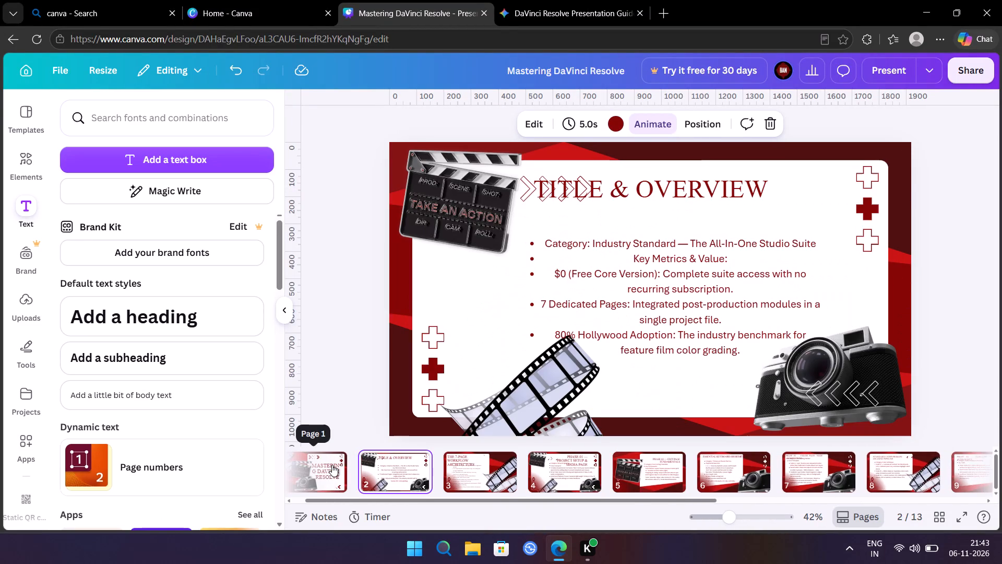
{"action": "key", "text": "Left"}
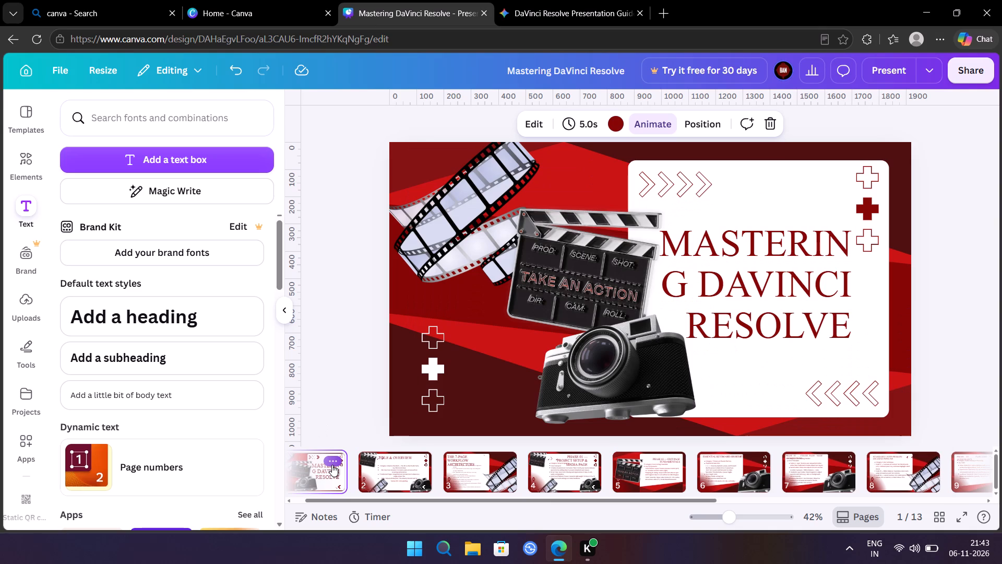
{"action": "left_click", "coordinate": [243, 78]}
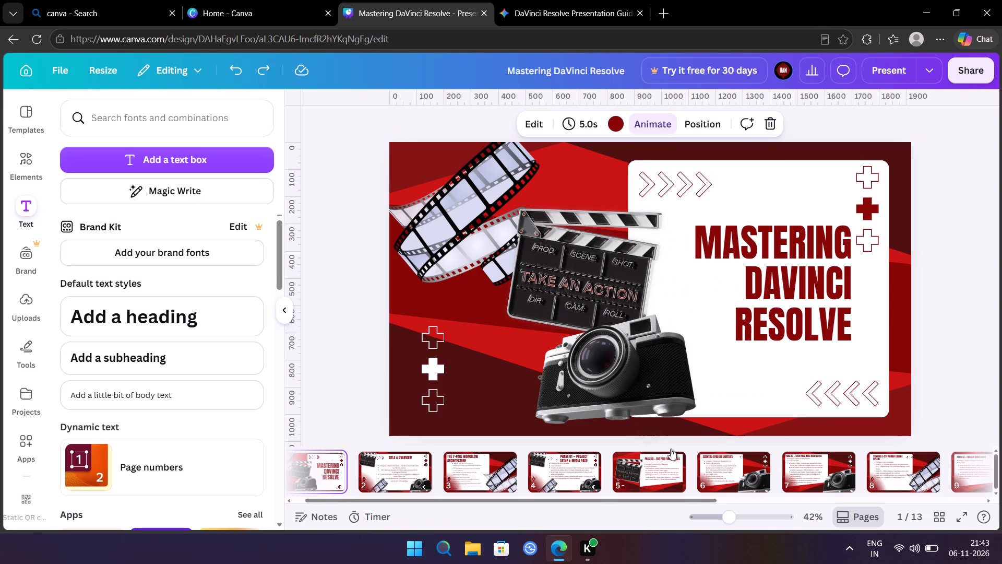
Page through the presentation from page 1 to page 8 to review each page's heading, text and decoration layout.
{"action": "key", "text": "Right"}
{"action": "left_click", "coordinate": [399, 471]}
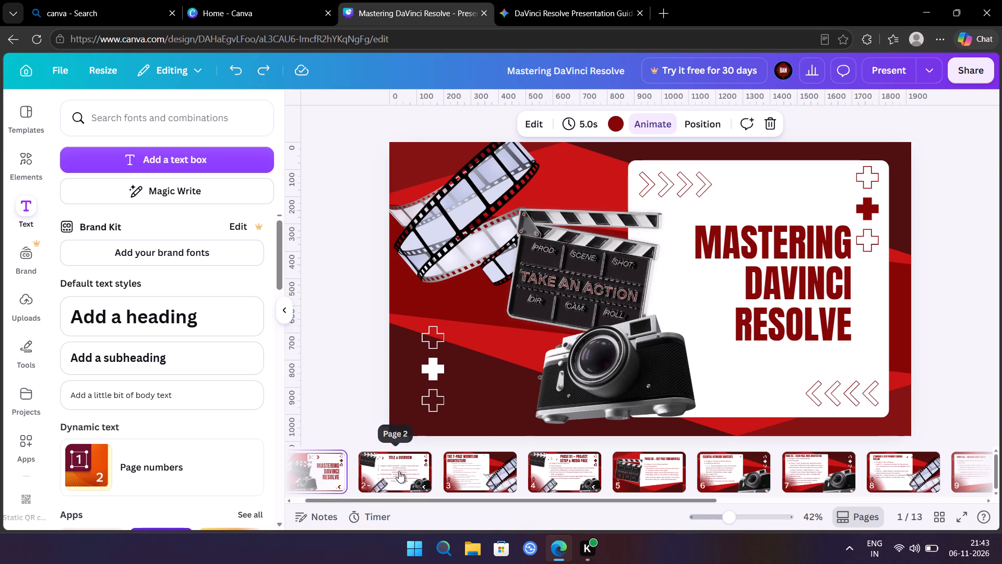
{"action": "key", "text": "Right"}
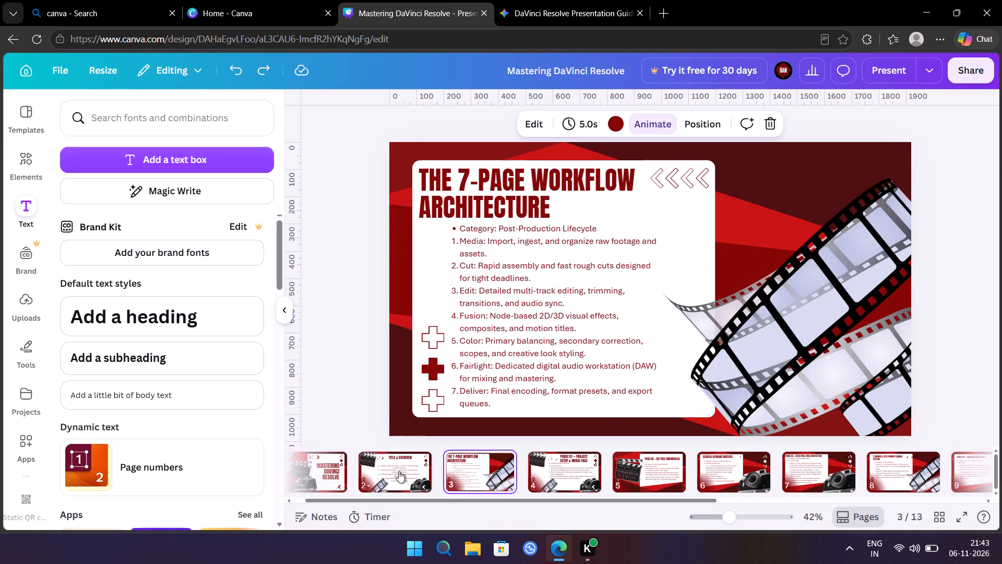
{"action": "key", "text": "Right"}
{"action": "key", "text": "Right"}
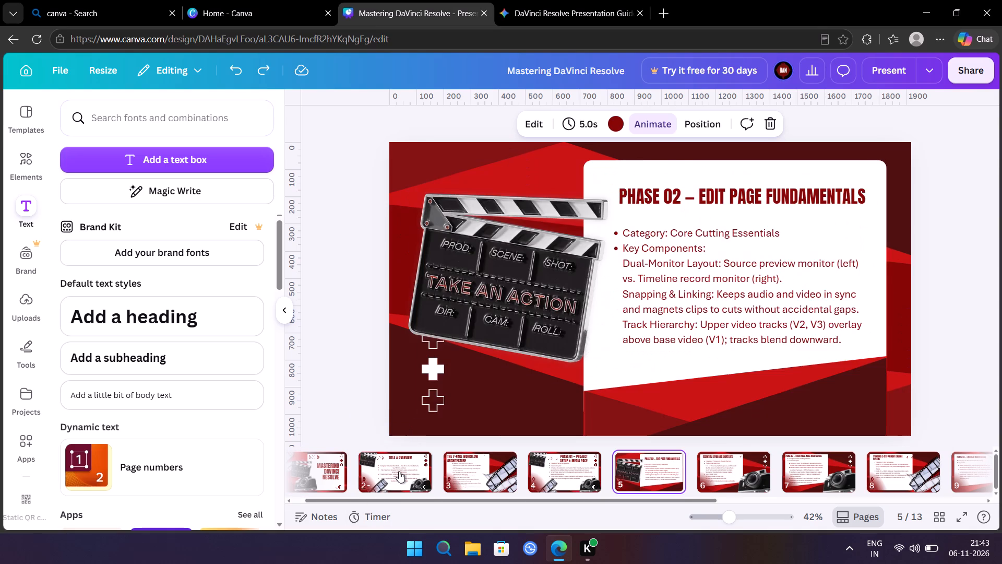
{"action": "key", "text": "Right"}
{"action": "key", "text": "Right"}
{"action": "key", "text": "Right"}
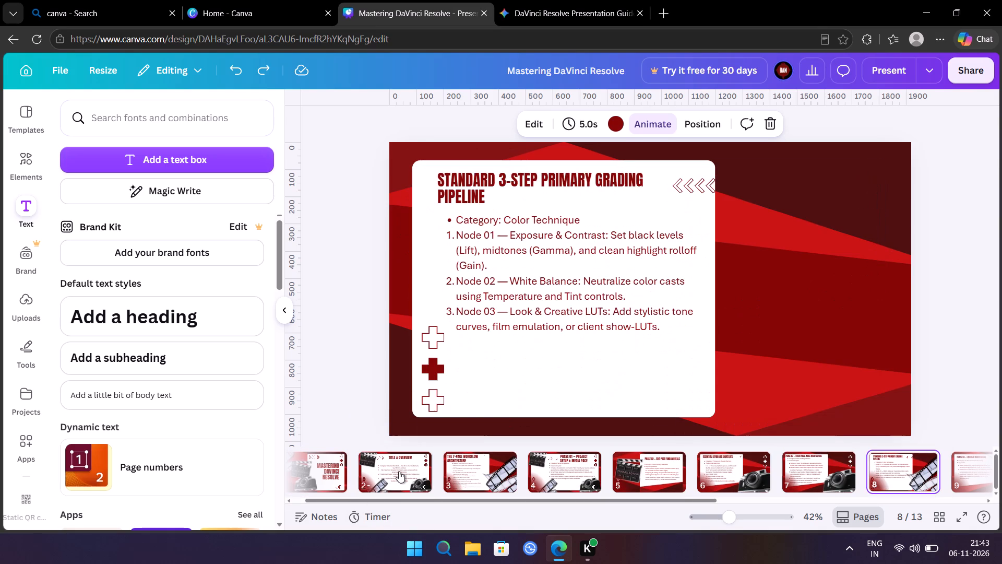
{"action": "key", "text": "Left"}
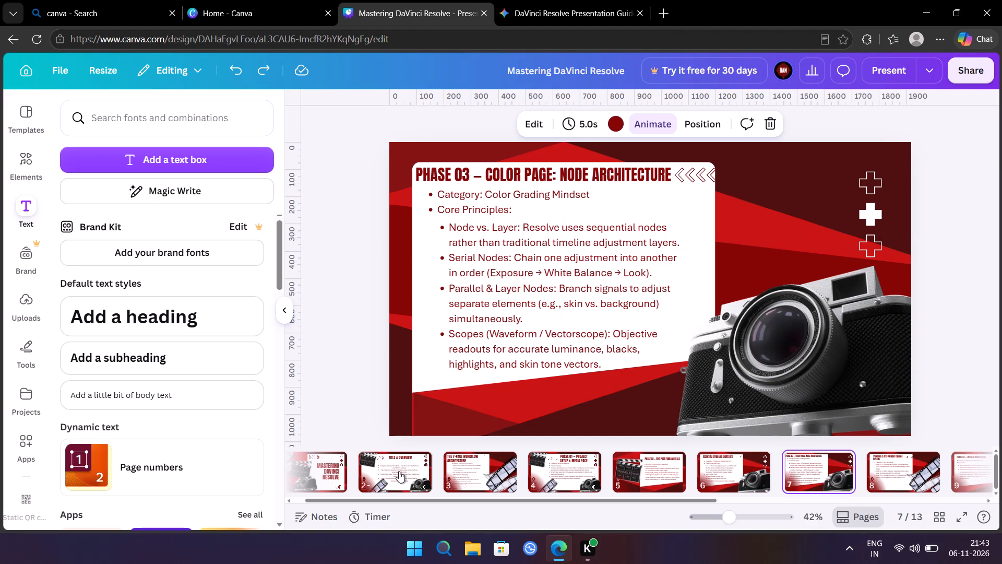
{"action": "key", "text": "Right"}
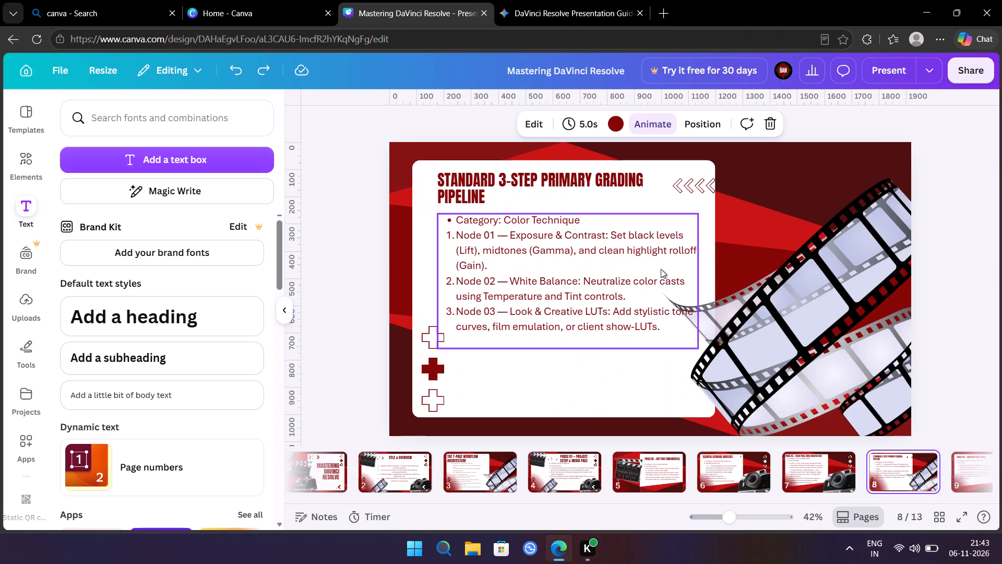
On page 8, move the row of outlined arrows beside the heading fully inside the white card.
{"action": "left_click_drag", "start_coordinate": [703, 183], "coordinate": [688, 182]}
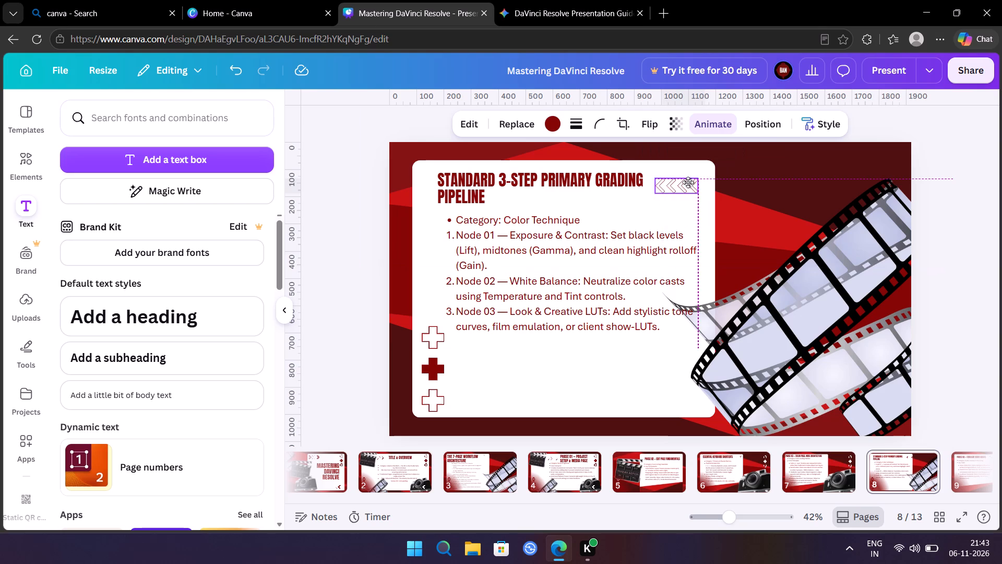
{"action": "left_click_drag", "start_coordinate": [688, 182], "coordinate": [682, 183]}
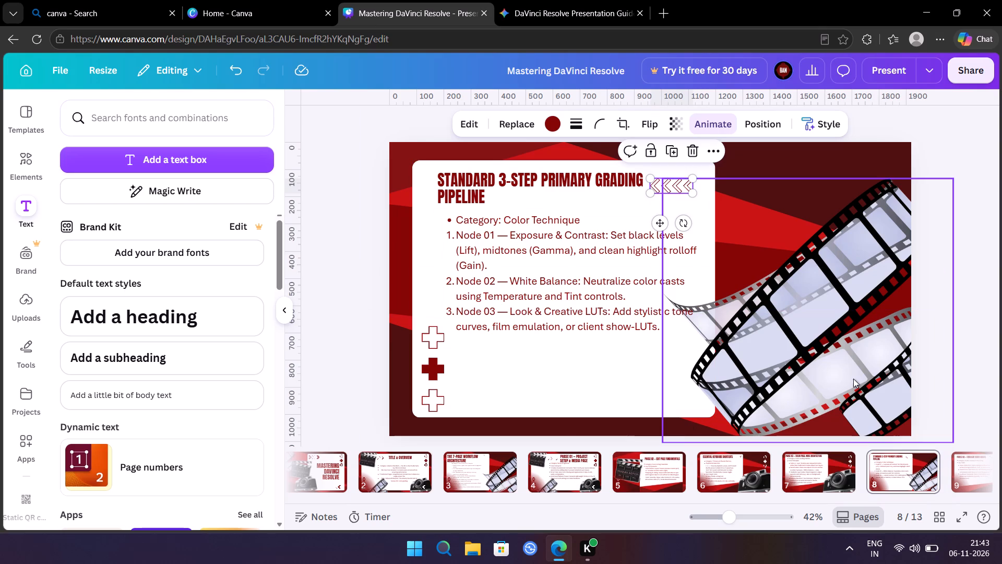
{"action": "key", "text": "Right"}
{"action": "key", "text": "Right"}
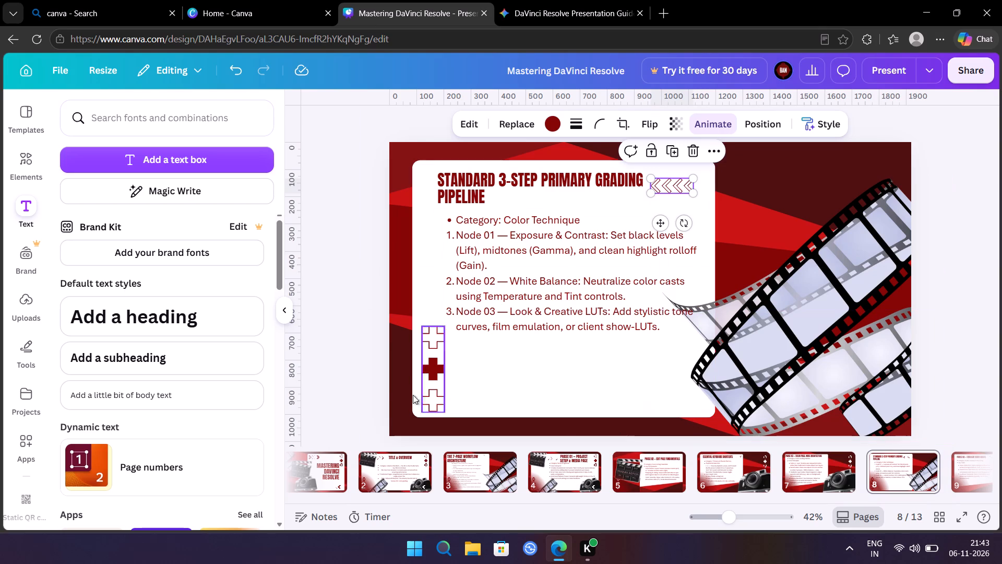
{"action": "left_click", "coordinate": [343, 370]}
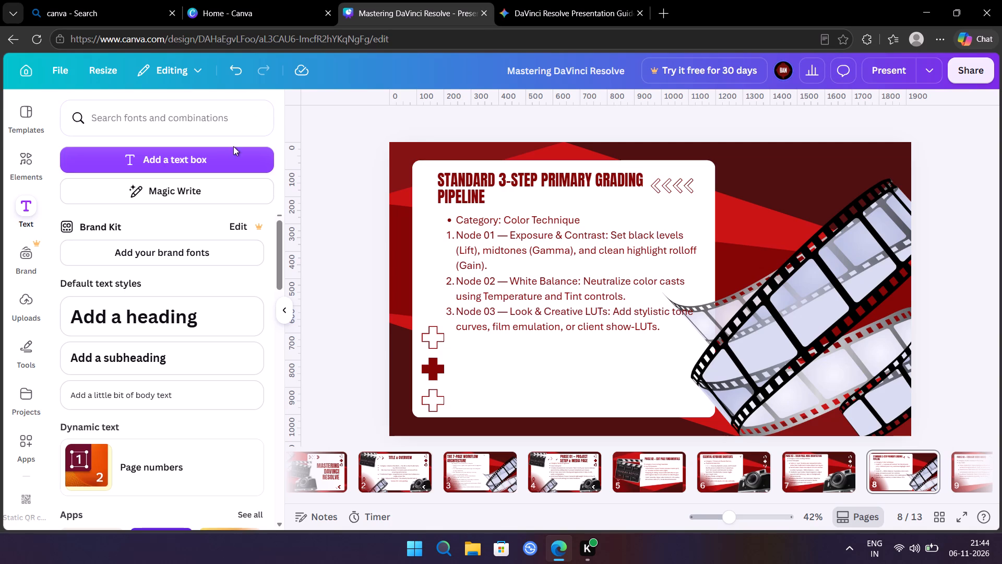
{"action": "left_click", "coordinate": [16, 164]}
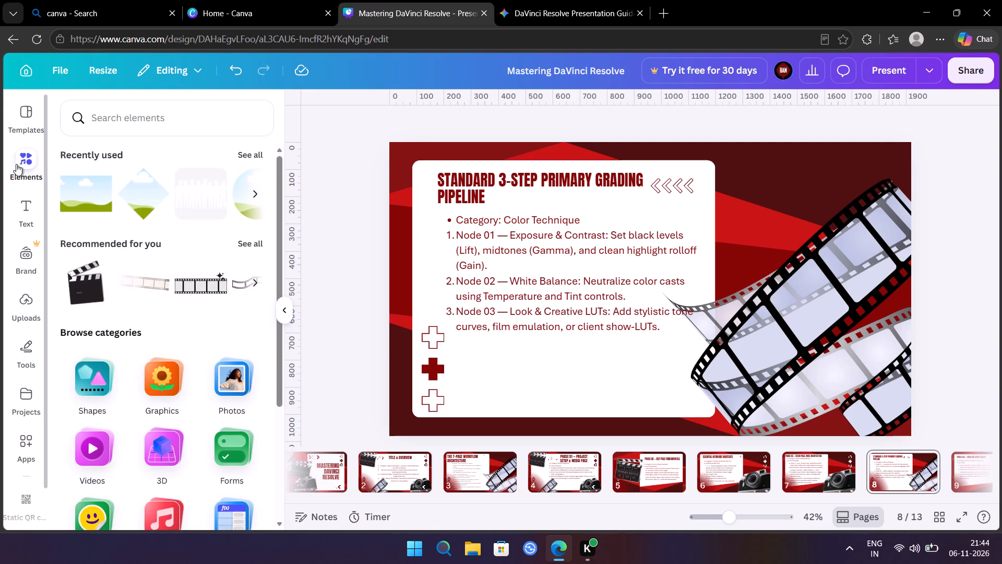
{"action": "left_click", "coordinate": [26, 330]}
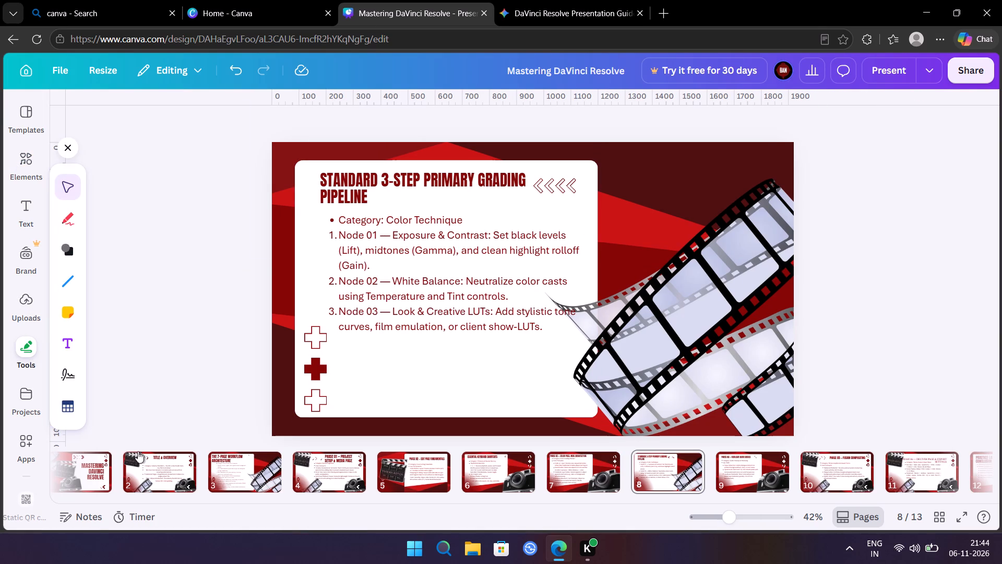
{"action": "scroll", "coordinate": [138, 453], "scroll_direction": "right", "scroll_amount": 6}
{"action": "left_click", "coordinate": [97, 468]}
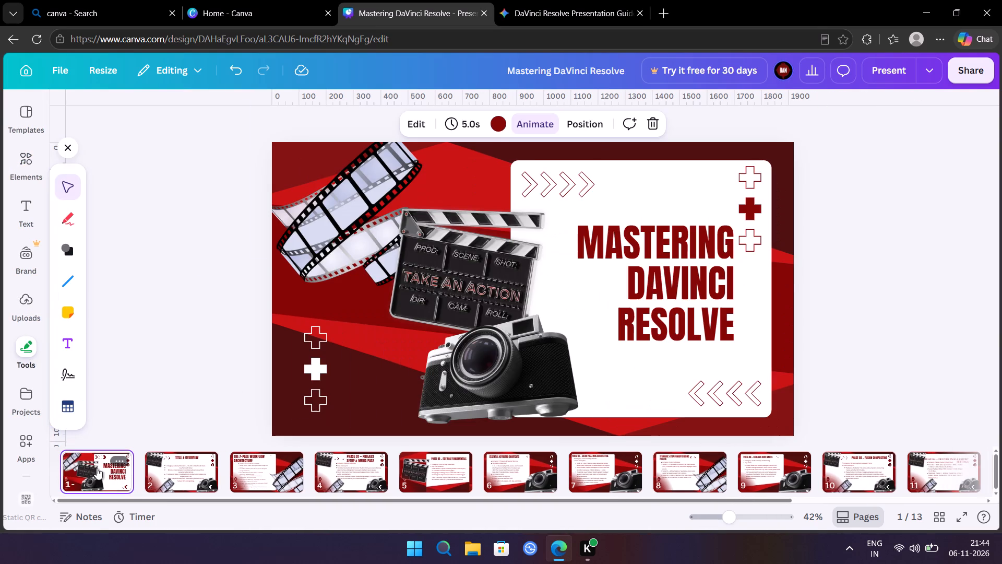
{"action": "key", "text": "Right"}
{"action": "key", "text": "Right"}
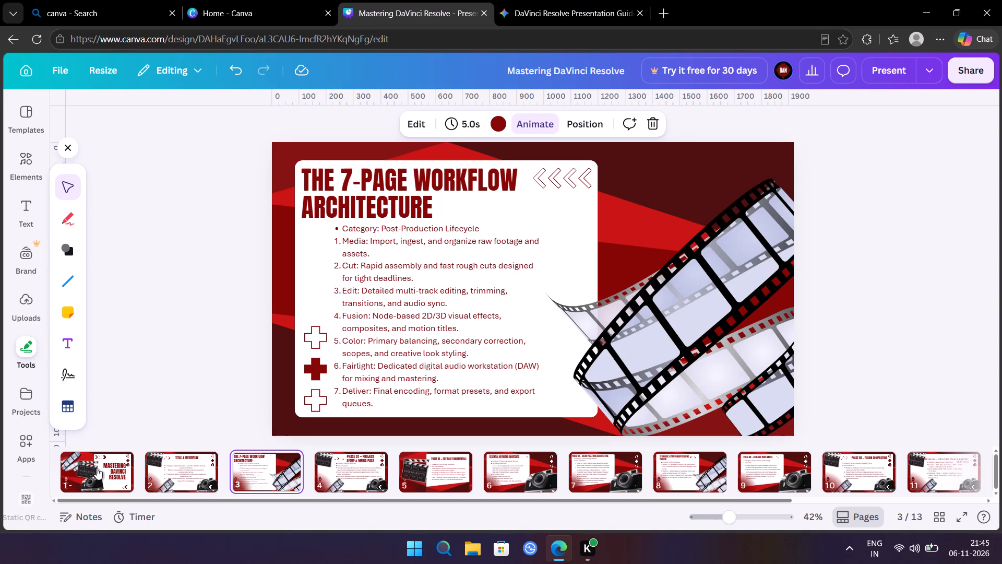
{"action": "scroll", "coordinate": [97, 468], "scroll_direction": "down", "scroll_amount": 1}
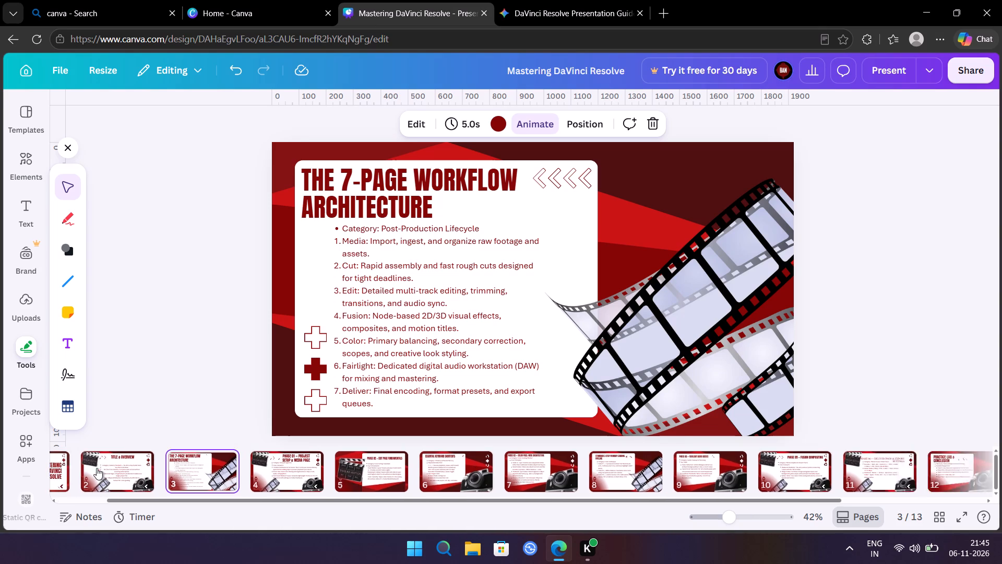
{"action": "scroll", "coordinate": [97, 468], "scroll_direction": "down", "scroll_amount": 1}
{"action": "left_click", "coordinate": [27, 77]}
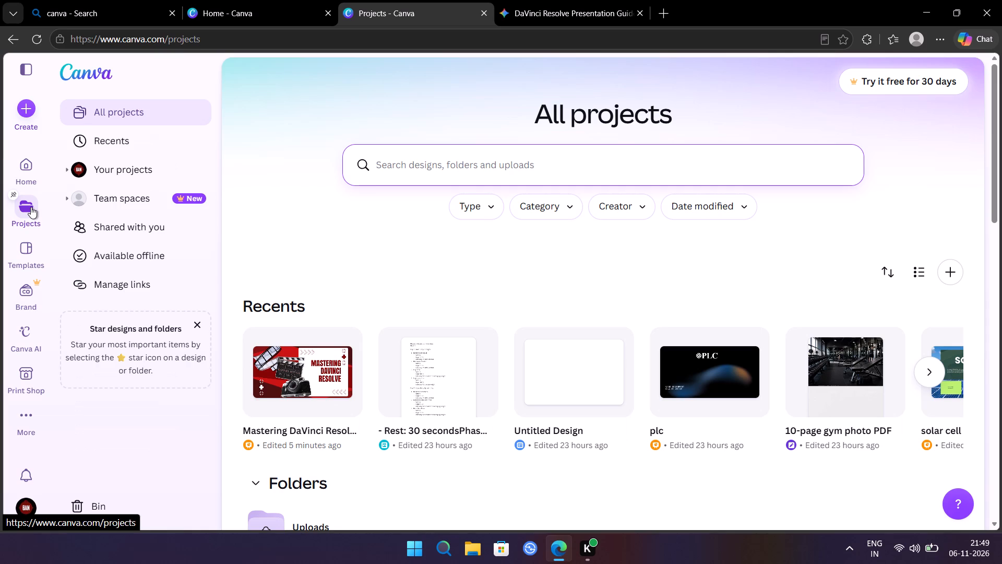
{"action": "scroll", "coordinate": [270, 394], "scroll_direction": "down", "scroll_amount": 4}
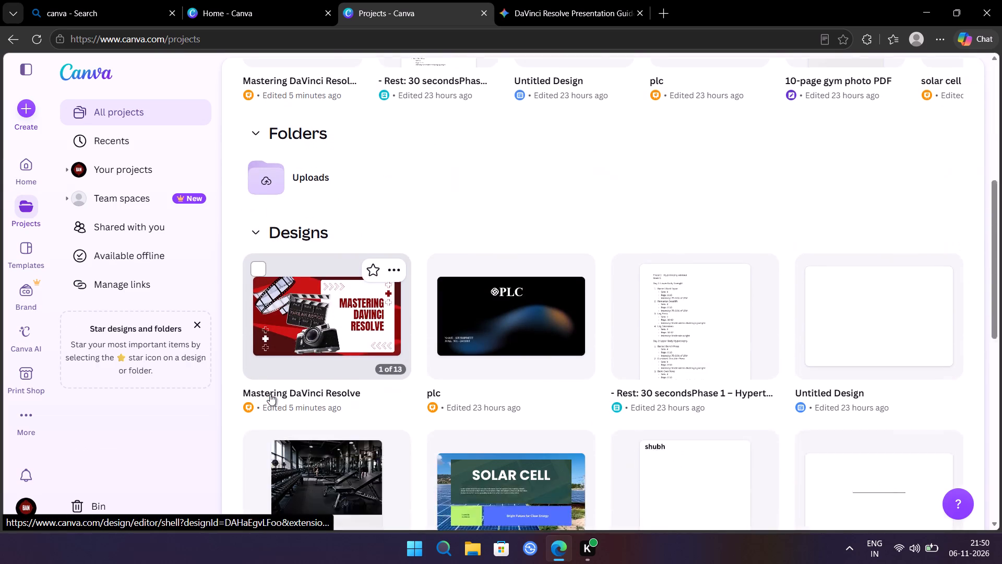
{"action": "scroll", "coordinate": [270, 394], "scroll_direction": "down", "scroll_amount": 1}
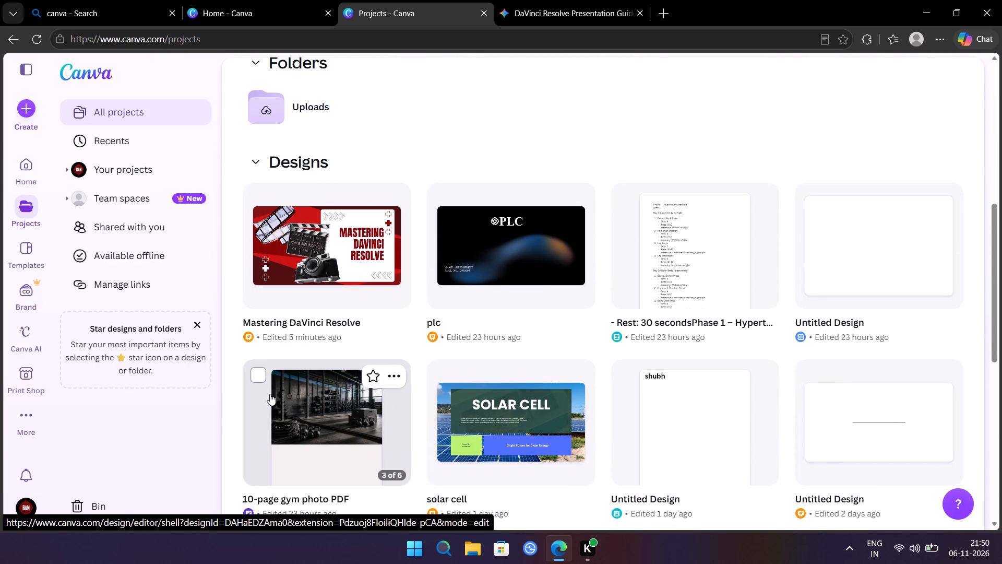
{"action": "scroll", "coordinate": [270, 394], "scroll_direction": "down", "scroll_amount": 2}
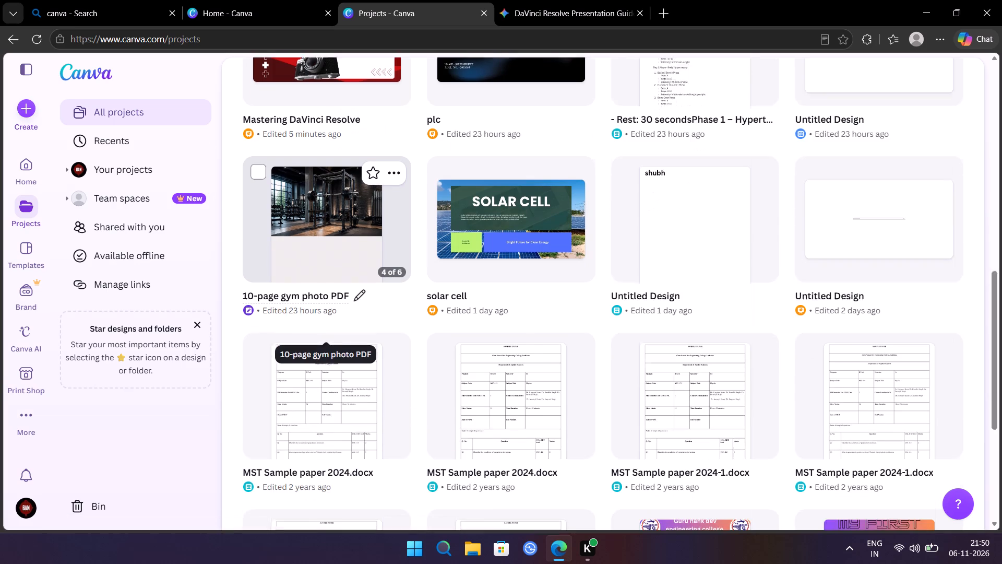
{"action": "scroll", "coordinate": [270, 394], "scroll_direction": "down", "scroll_amount": 1}
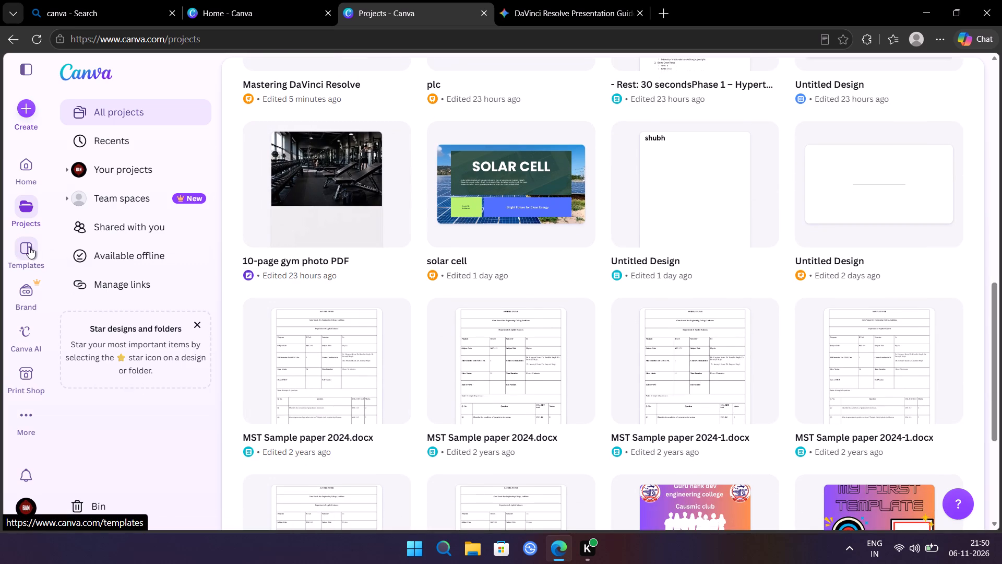
Check the templates page, and return to the home page to look through the recent designs.
{"action": "left_click", "coordinate": [29, 247]}
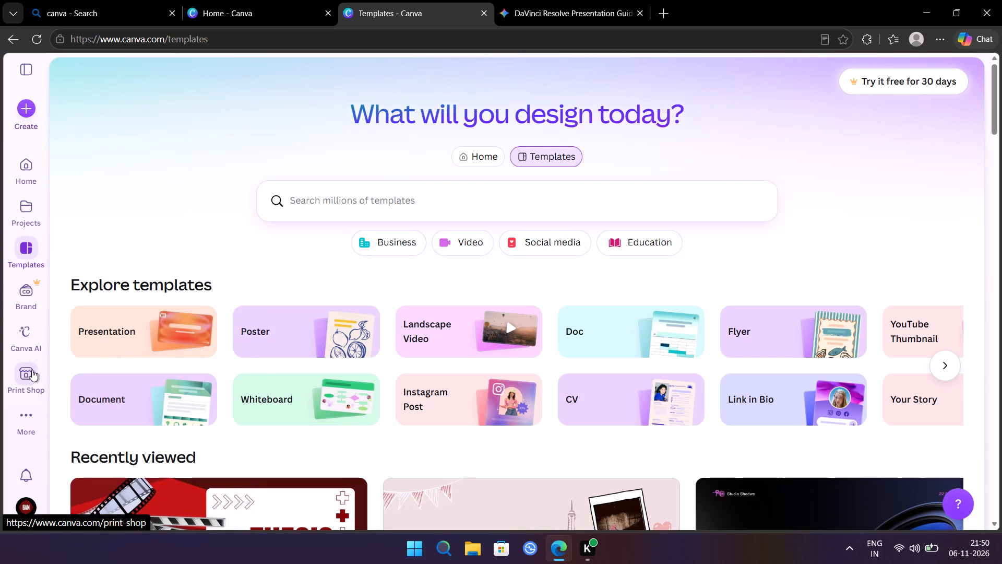
{"action": "left_click", "coordinate": [17, 412]}
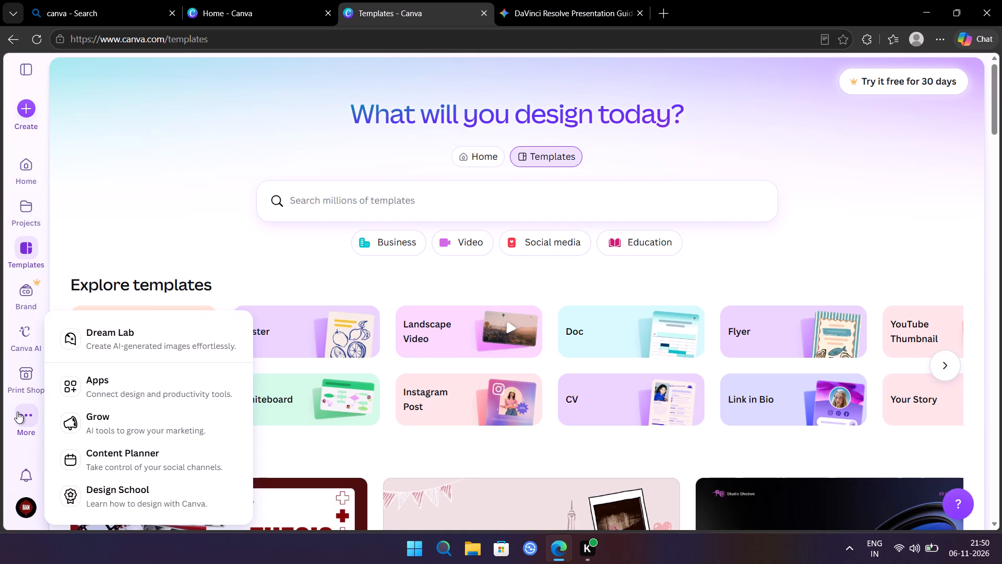
{"action": "left_click", "coordinate": [22, 178]}
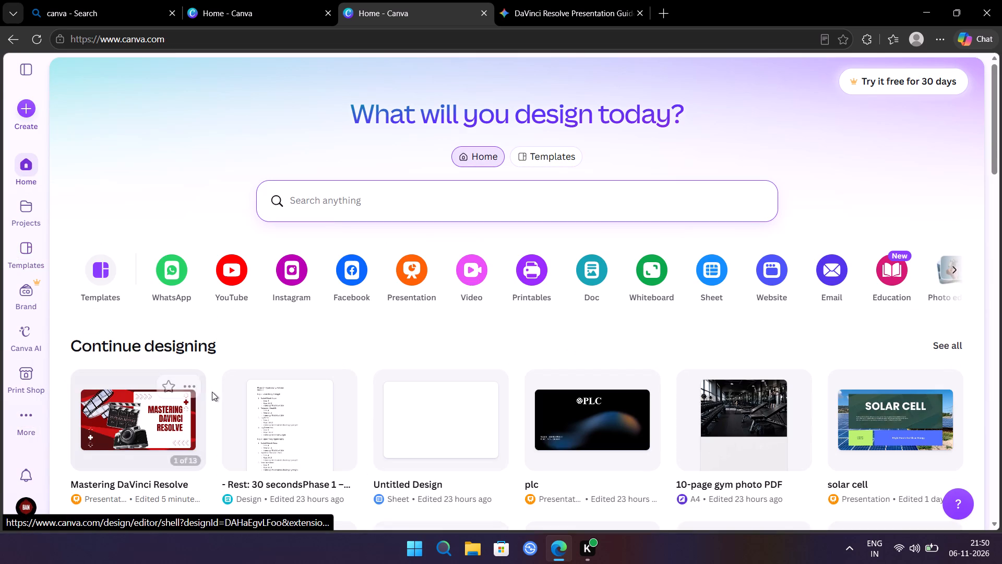
{"action": "scroll", "coordinate": [290, 473], "scroll_direction": "down", "scroll_amount": 2}
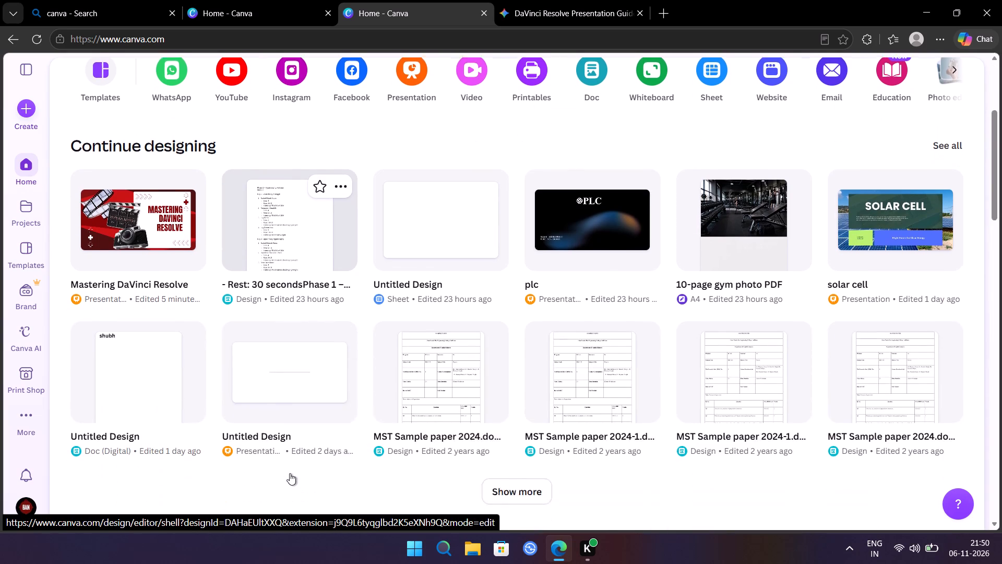
Look through the recent designs on the home page and open the plc presentation.
{"action": "scroll", "coordinate": [290, 473], "scroll_direction": "down", "scroll_amount": 1}
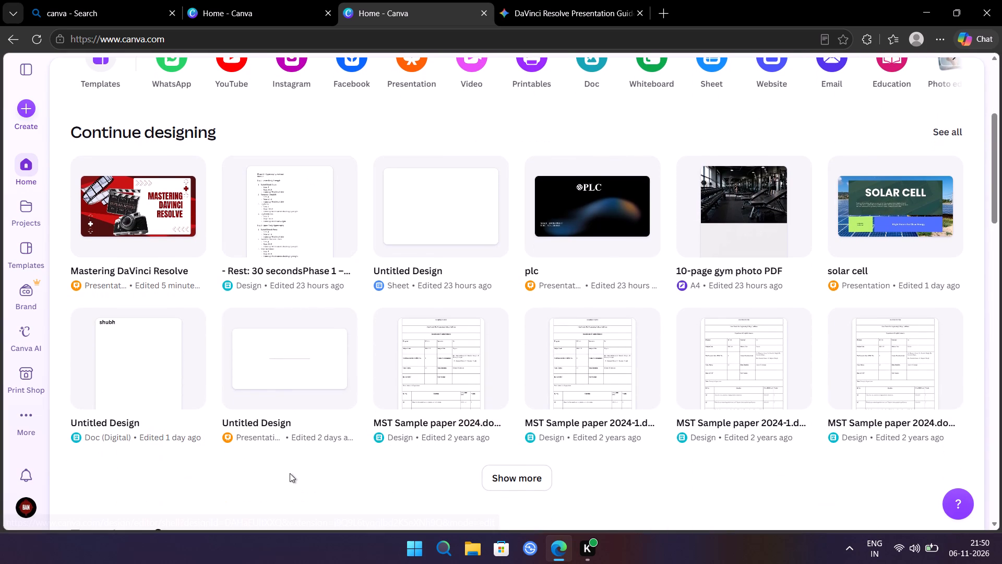
{"action": "scroll", "coordinate": [290, 473], "scroll_direction": "down", "scroll_amount": 1}
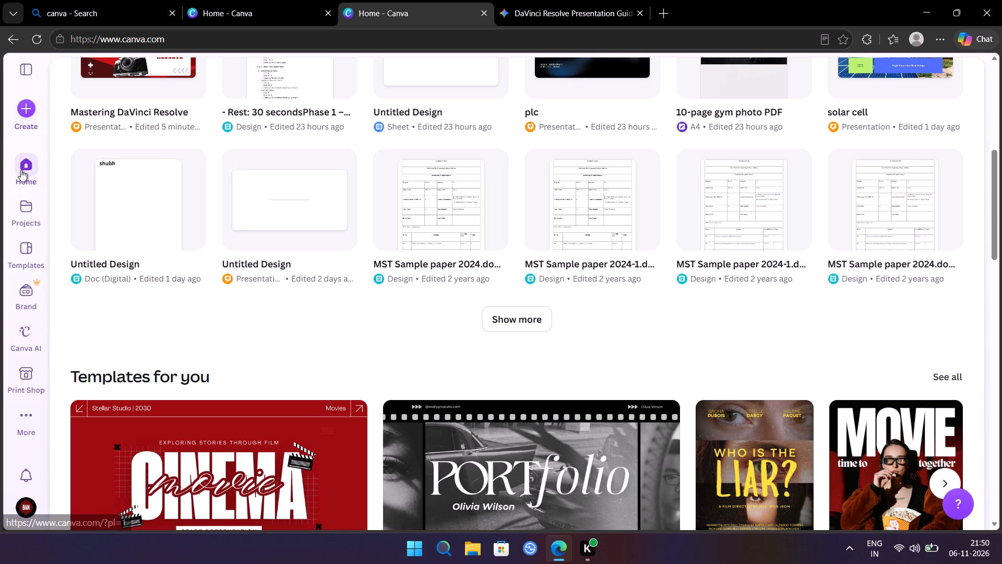
{"action": "scroll", "coordinate": [21, 170], "scroll_direction": "up", "scroll_amount": 5}
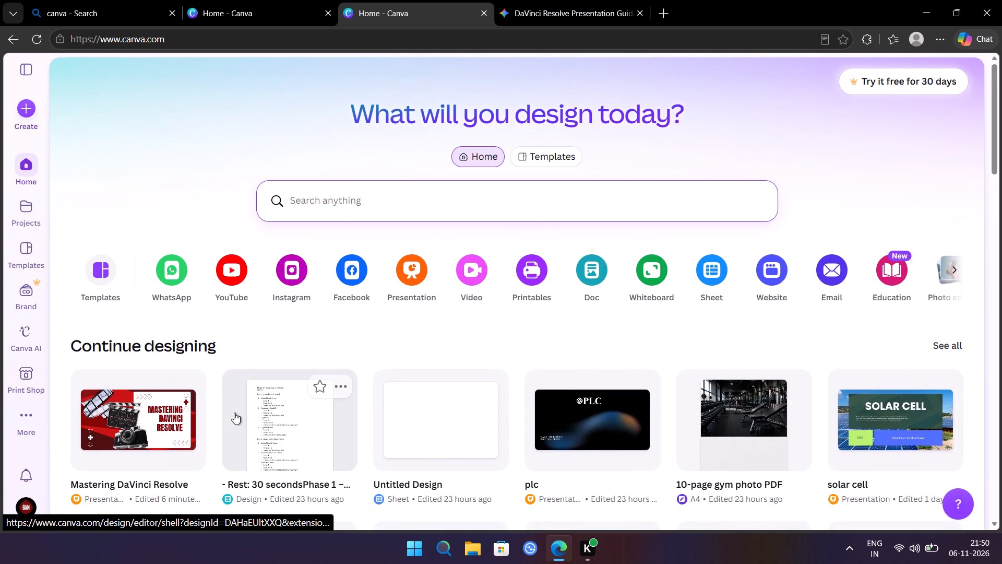
{"action": "scroll", "coordinate": [235, 412], "scroll_direction": "down", "scroll_amount": 2}
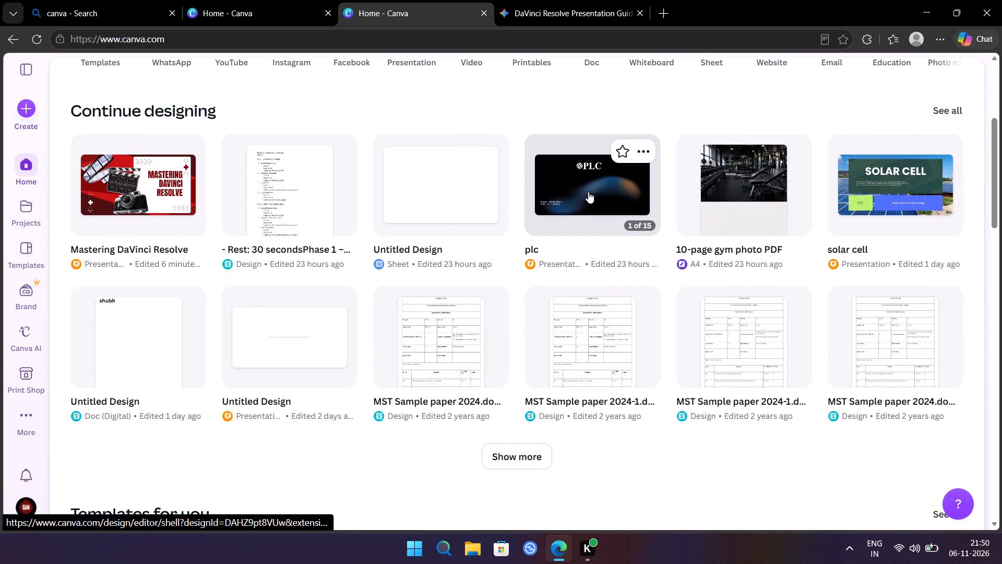
{"action": "left_click", "coordinate": [588, 192]}
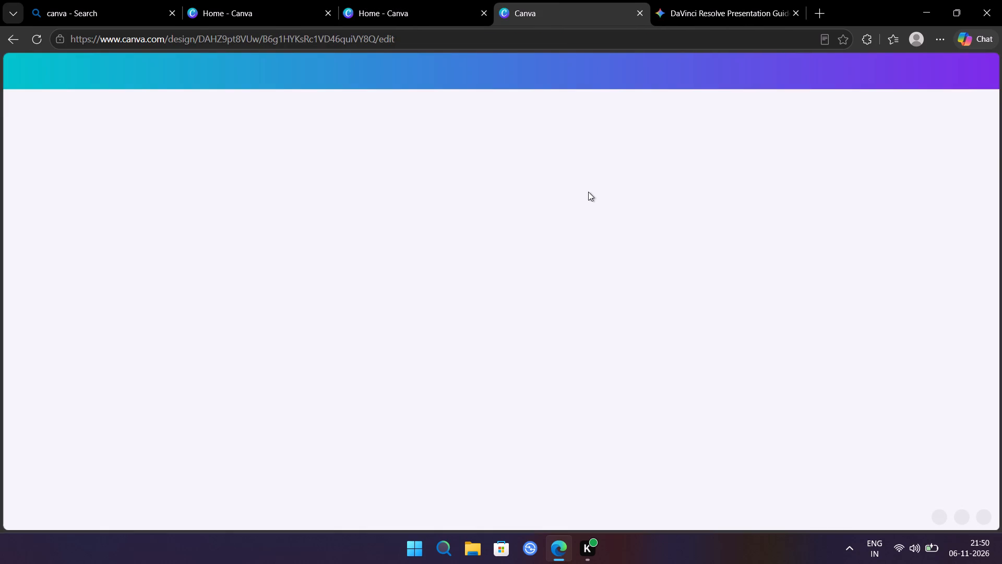
{"action": "key", "text": "Right"}
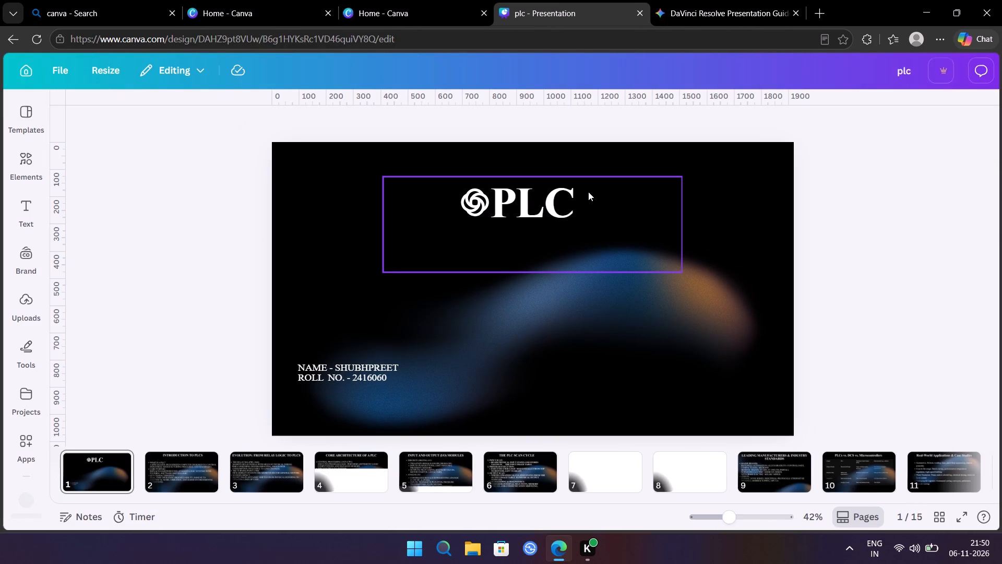
{"action": "key", "text": "Right"}
{"action": "key", "text": "Right"}
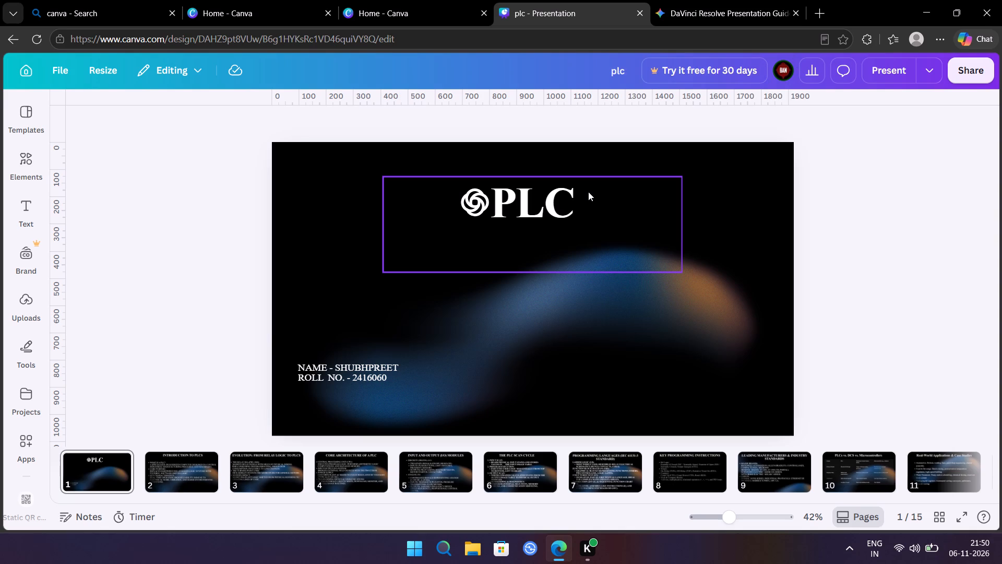
Page through the plc presentation from the title slide to the Conclusion & Q&A slide.
{"action": "left_click", "coordinate": [219, 312]}
{"action": "key", "text": "Right"}
{"action": "key", "text": "Right"}
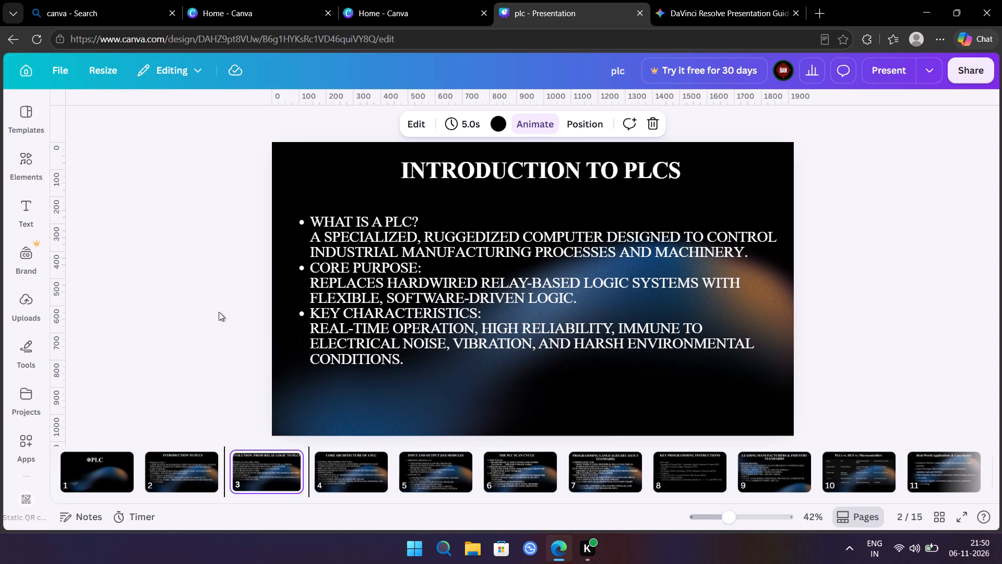
{"action": "key", "text": "Right"}
{"action": "key", "text": "Right"}
{"action": "key", "text": "Right"}
{"action": "key", "text": "Right"}
{"action": "key", "text": "Right"}
{"action": "key", "text": "Right"}
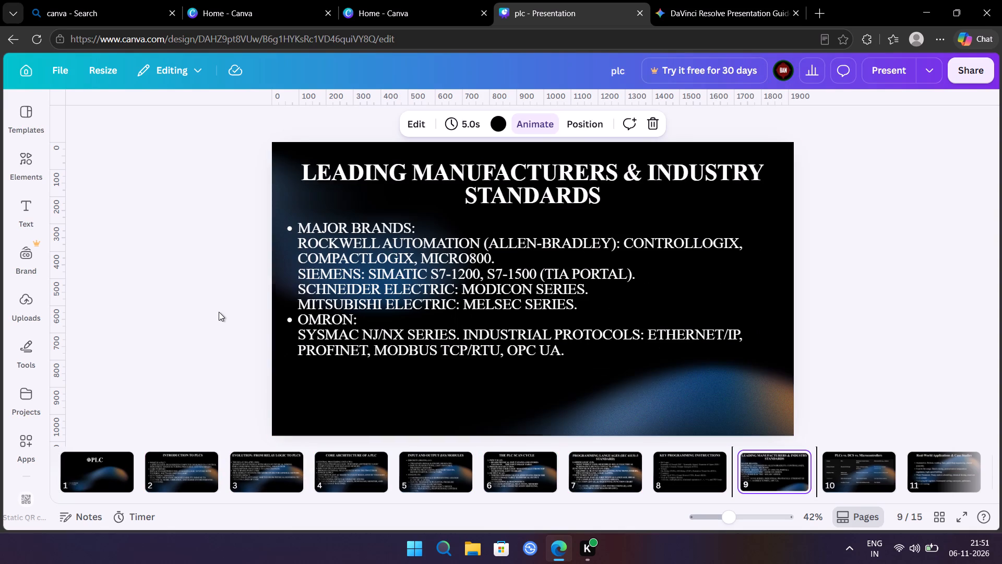
{"action": "key", "text": "Right"}
{"action": "key", "text": "Right"}
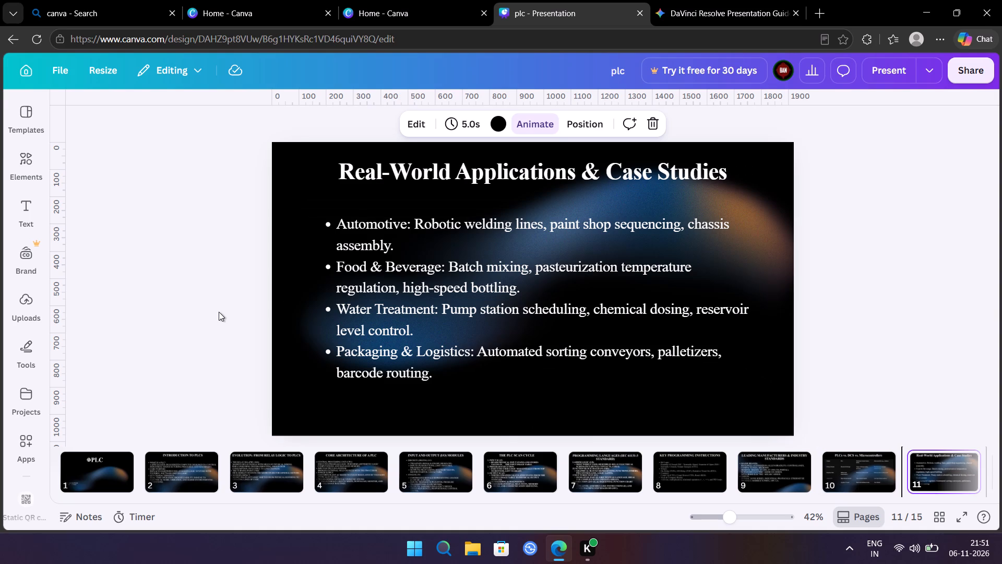
{"action": "key", "text": "Right"}
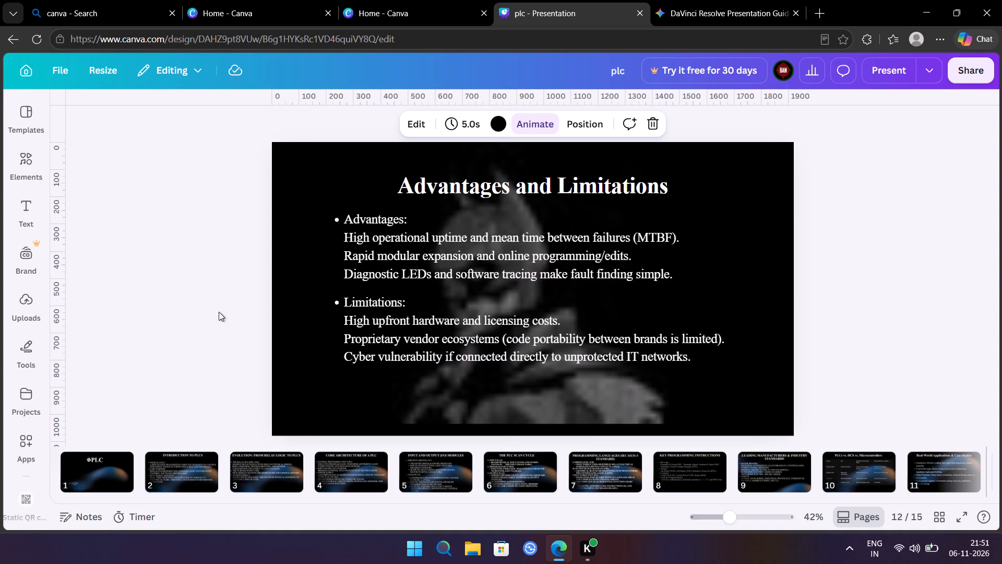
{"action": "key", "text": "Right"}
{"action": "key", "text": "Right"}
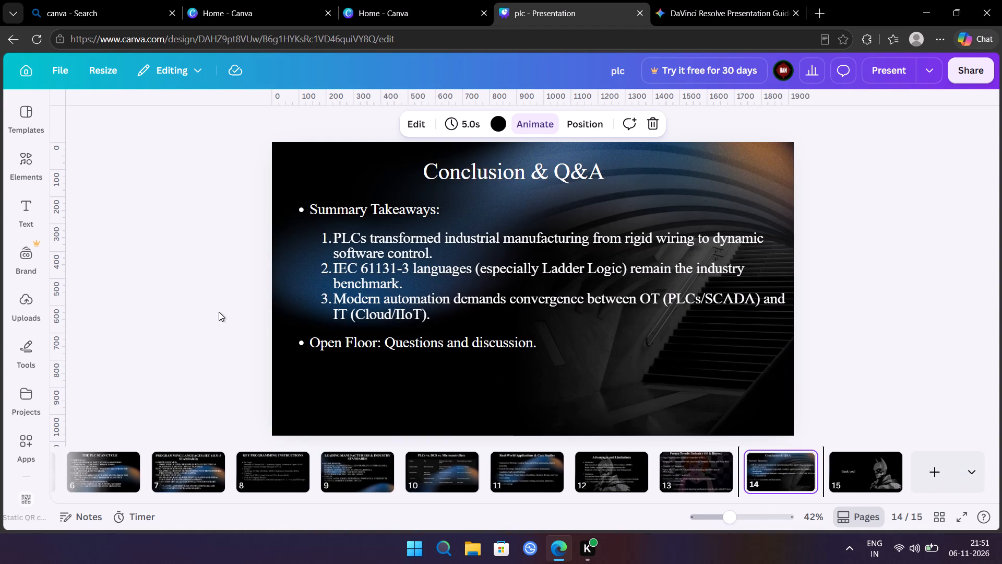
Review the closing slides of the plc presentation, from Future Trends to the thank you slide.
{"action": "key", "text": "Left"}
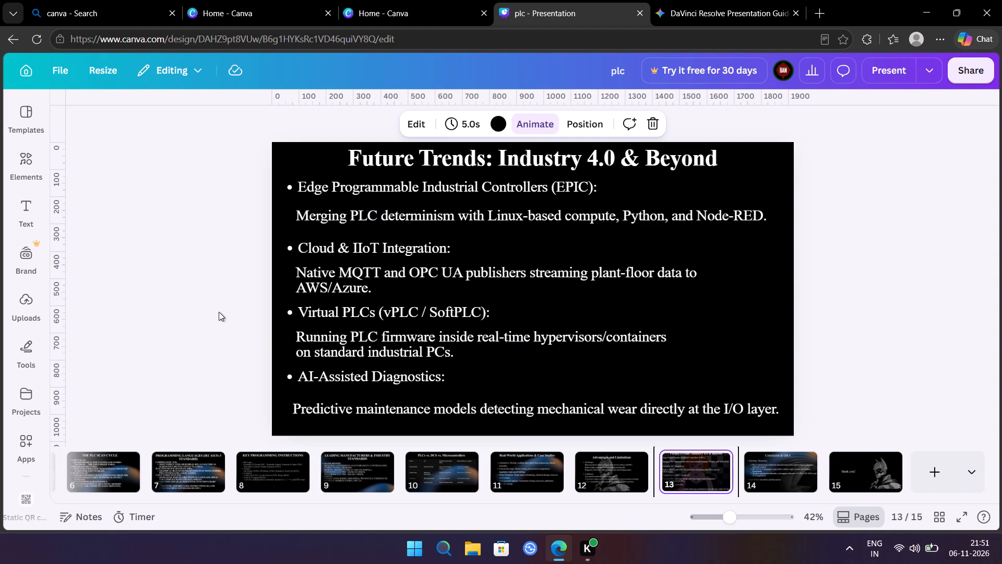
{"action": "key", "text": "Right"}
{"action": "key", "text": "Right"}
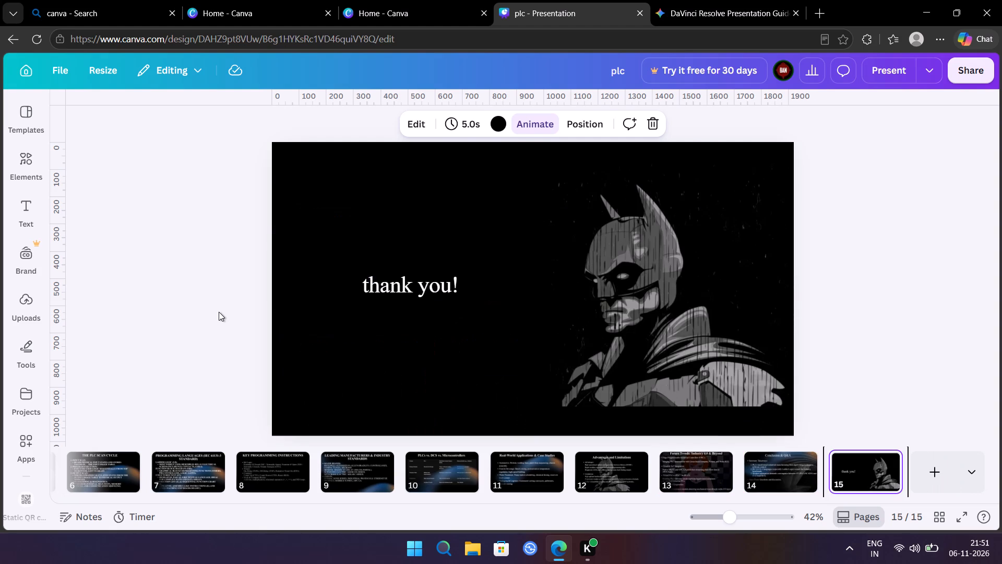
{"action": "key", "text": "Right"}
{"action": "key", "text": "Right"}
{"action": "key", "text": "Right"}
{"action": "key", "text": "Left"}
{"action": "key", "text": "Left"}
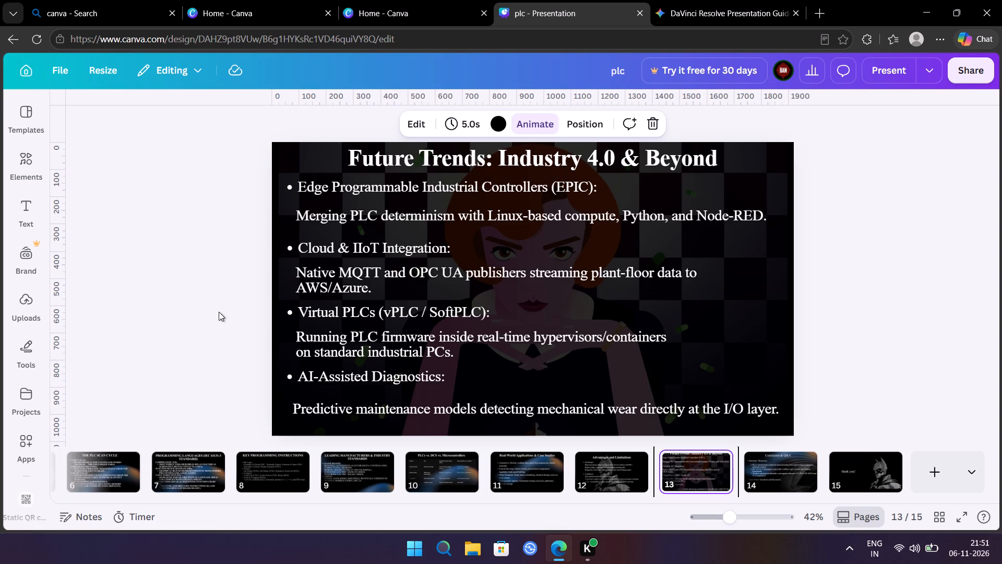
{"action": "scroll", "coordinate": [219, 312], "scroll_direction": "down", "scroll_amount": 4}
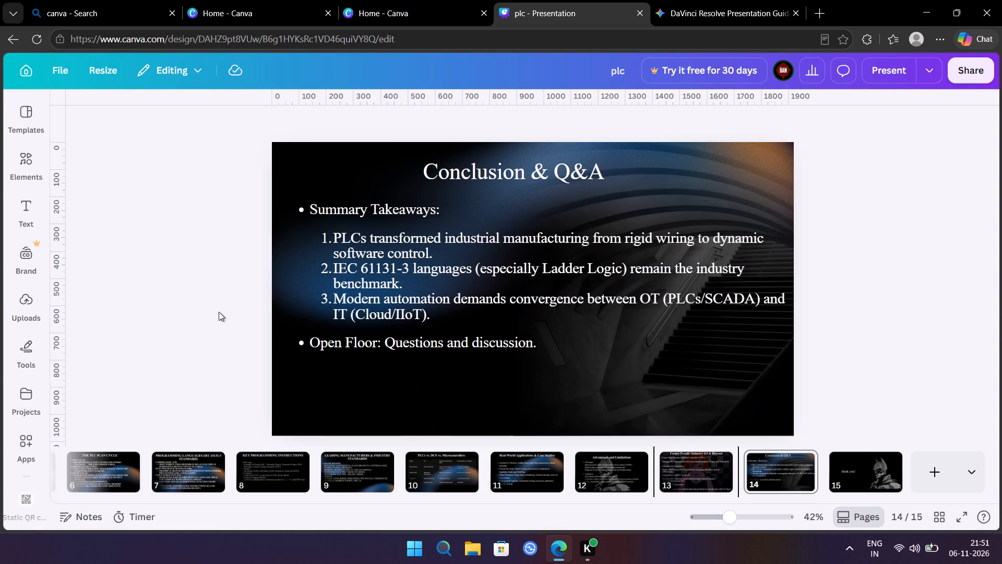
{"action": "scroll", "coordinate": [219, 312], "scroll_direction": "down", "scroll_amount": 2}
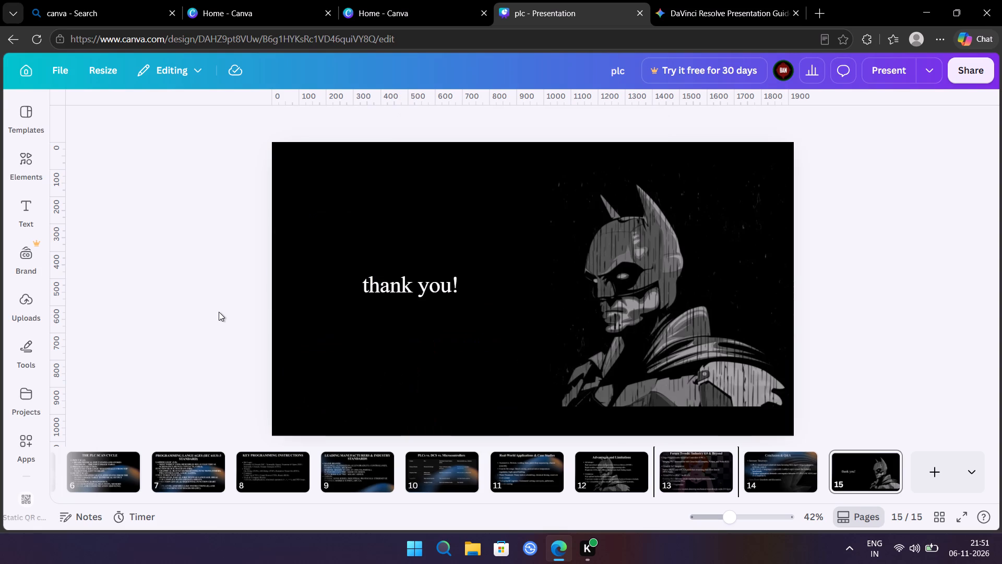
{"action": "scroll", "coordinate": [219, 312], "scroll_direction": "down", "scroll_amount": 2}
{"action": "scroll", "coordinate": [219, 312], "scroll_direction": "up", "scroll_amount": 6}
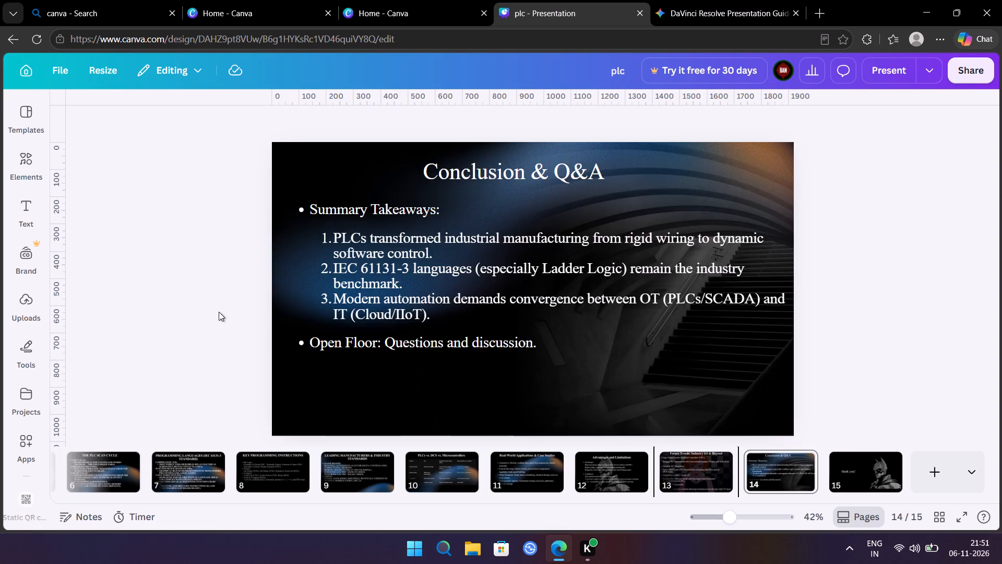
Return to the home page, open the existing solar cell presentation and examine its slides.
{"action": "left_click", "coordinate": [437, 11]}
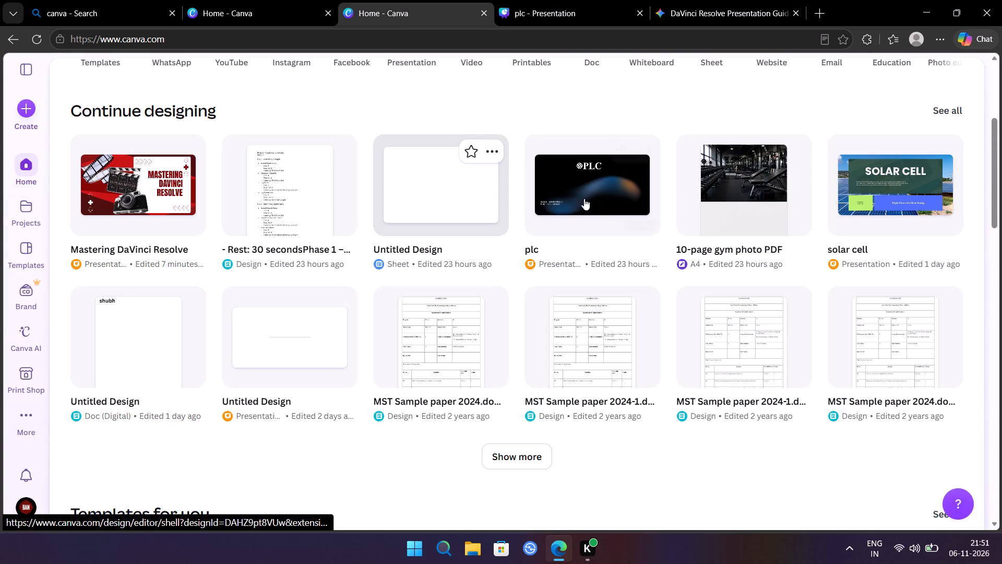
{"action": "left_click", "coordinate": [869, 191]}
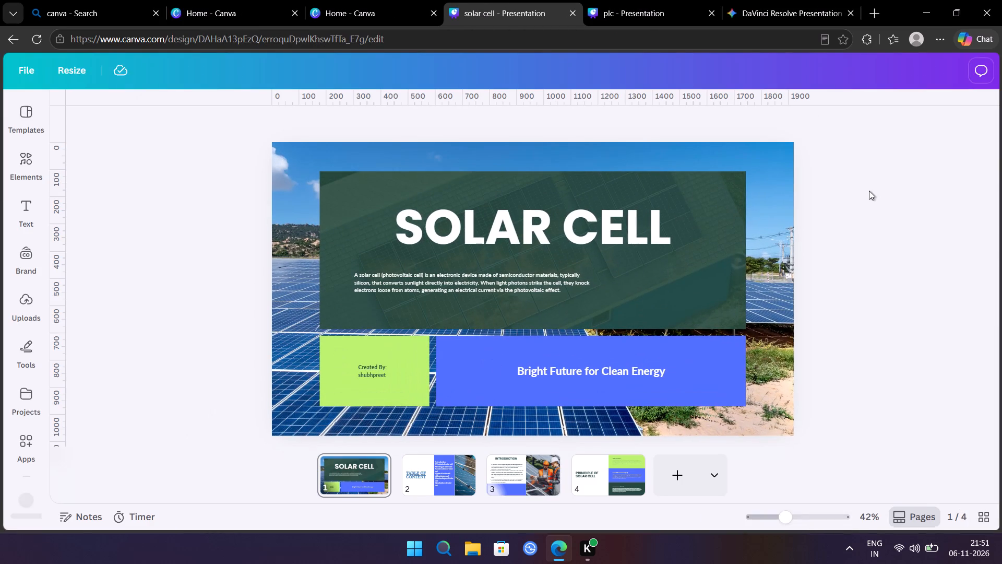
{"action": "scroll", "coordinate": [699, 331], "scroll_direction": "down", "scroll_amount": 1}
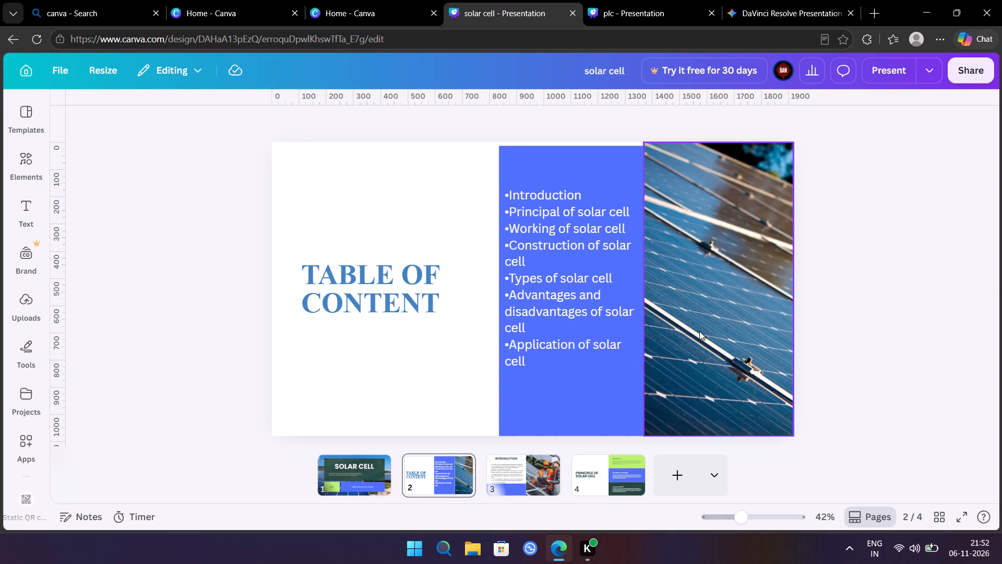
{"action": "scroll", "coordinate": [699, 331], "scroll_direction": "down", "scroll_amount": 7}
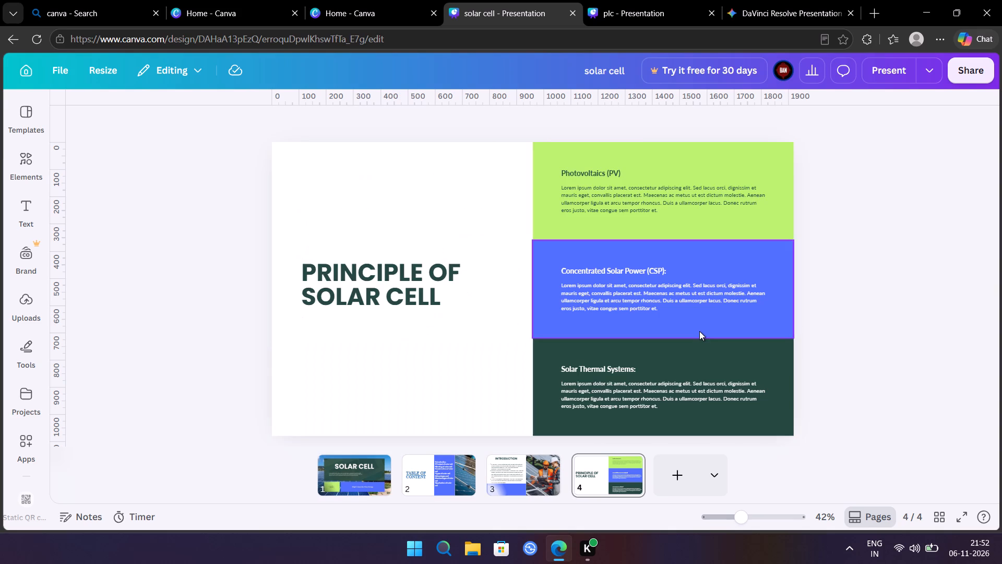
{"action": "scroll", "coordinate": [699, 331], "scroll_direction": "up", "scroll_amount": 8}
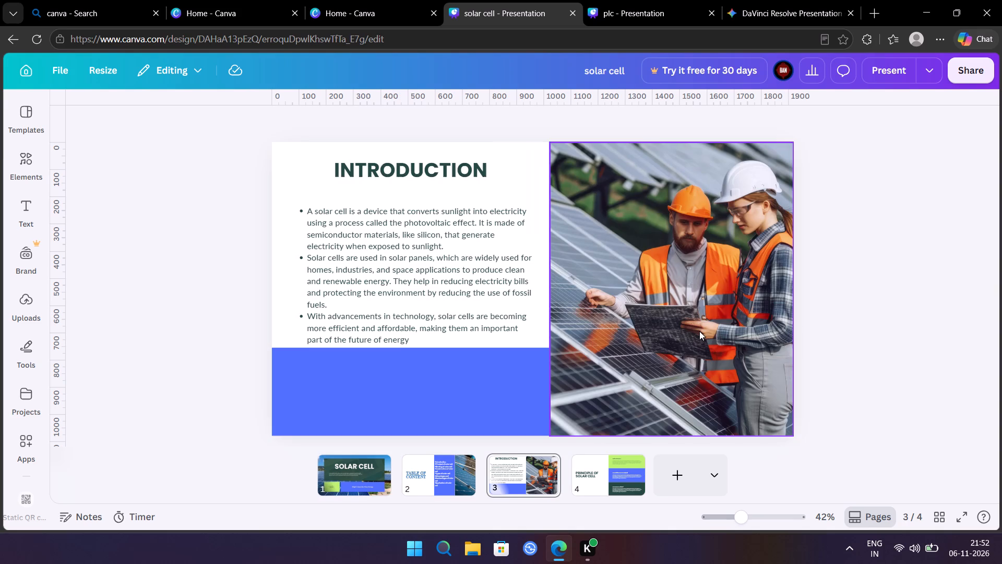
{"action": "scroll", "coordinate": [699, 331], "scroll_direction": "up", "scroll_amount": 1}
{"action": "scroll", "coordinate": [699, 331], "scroll_direction": "down", "scroll_amount": 5}
{"action": "scroll", "coordinate": [699, 331], "scroll_direction": "down", "scroll_amount": 17}
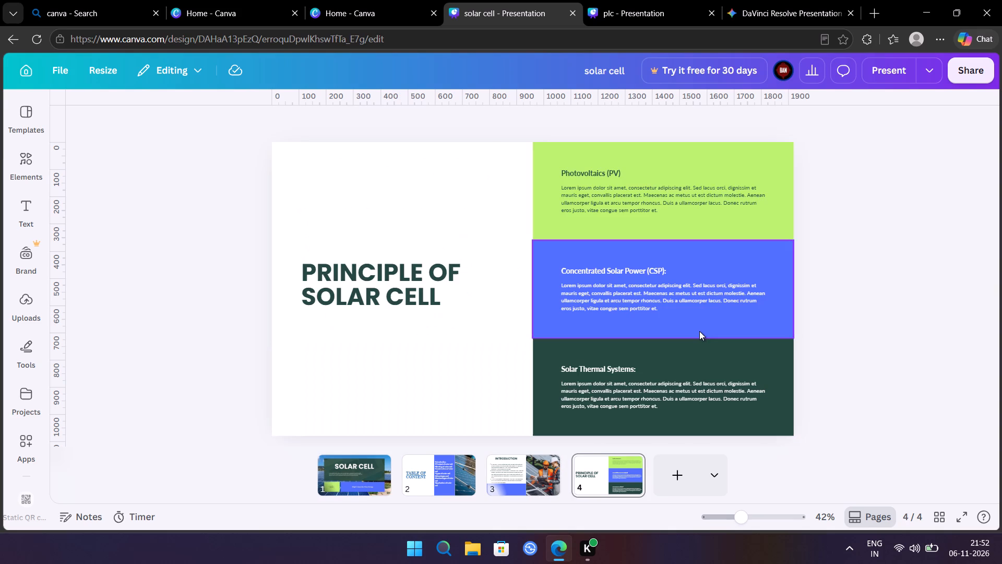